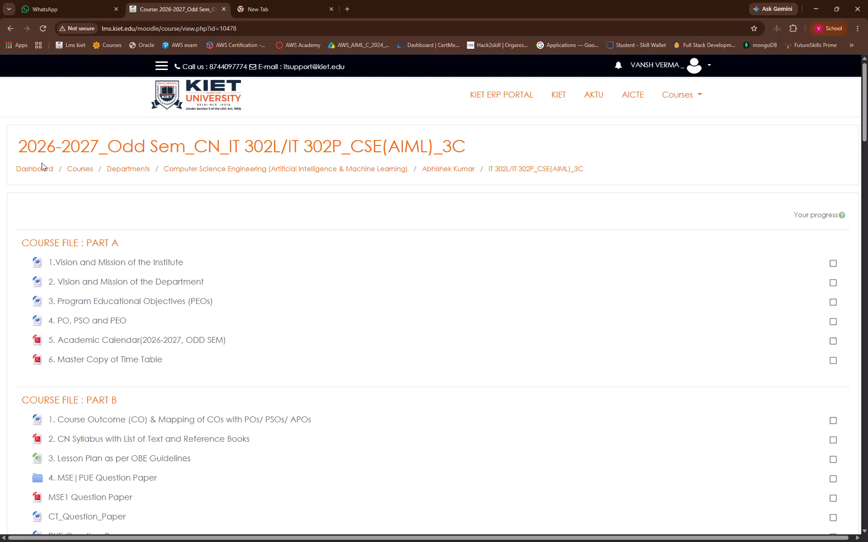
Go to the dashboard and open Assignment-2 of the CN course from the timeline to check its submission details.
{"action": "left_click", "coordinate": [42, 168]}
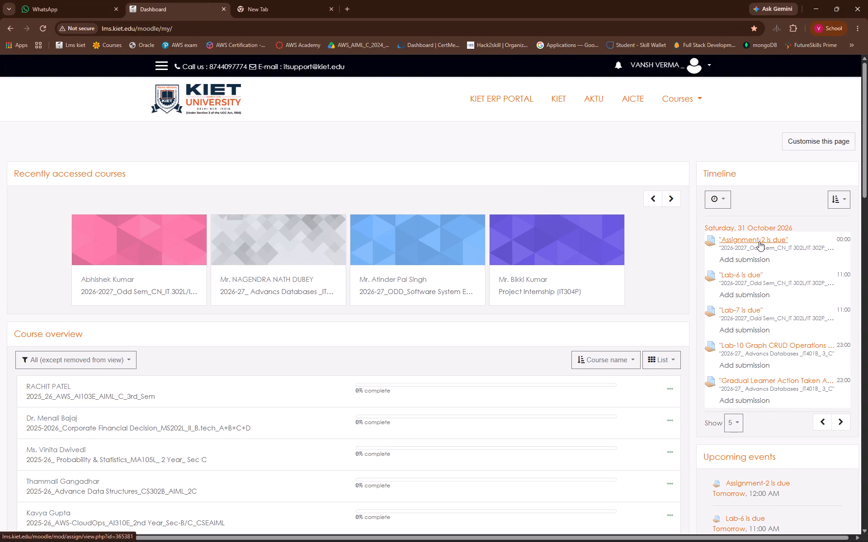
{"action": "left_click", "coordinate": [759, 241]}
{"action": "scroll", "coordinate": [566, 324], "scroll_direction": "down", "scroll_amount": 1}
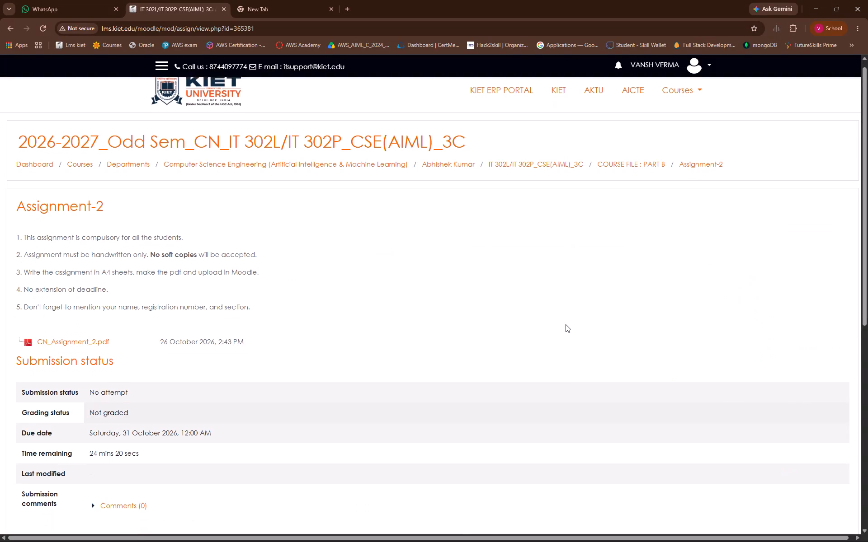
{"action": "scroll", "coordinate": [566, 324], "scroll_direction": "down", "scroll_amount": 2}
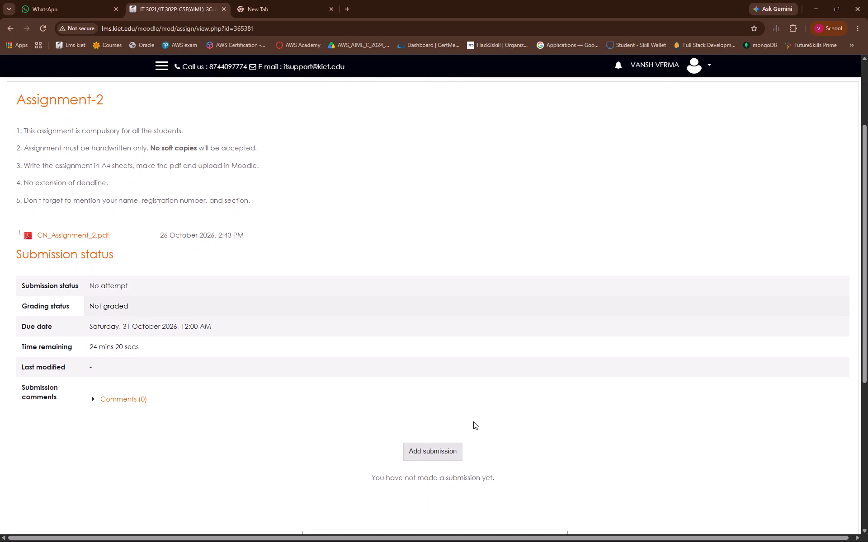
Download the attached CN_Assignment_2.pdf, allow the blocked download to be kept, and open the file.
{"action": "scroll", "coordinate": [473, 421], "scroll_direction": "up", "scroll_amount": 3}
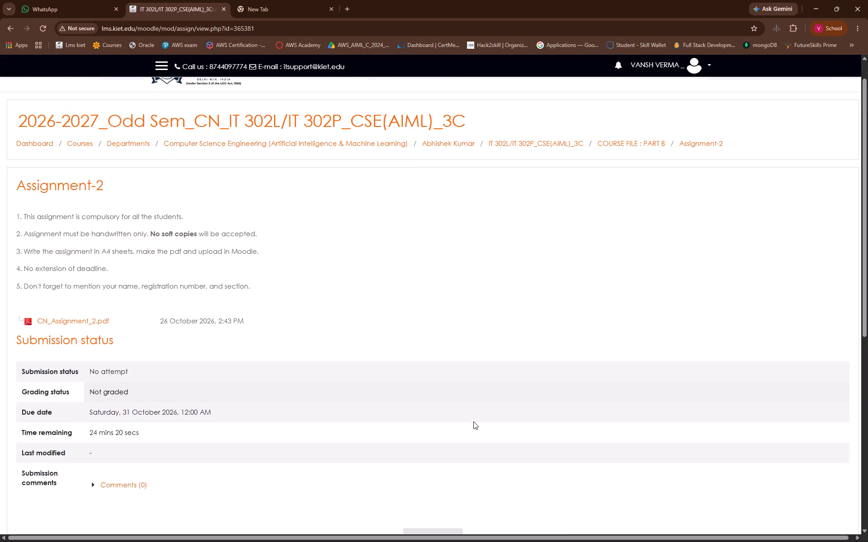
{"action": "left_click", "coordinate": [104, 346]}
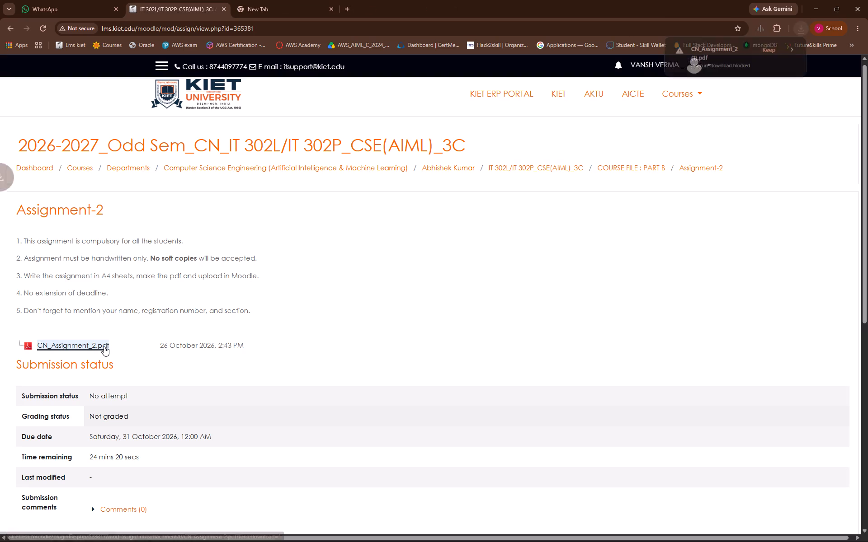
{"action": "left_click", "coordinate": [771, 50]}
{"action": "left_click", "coordinate": [730, 52]}
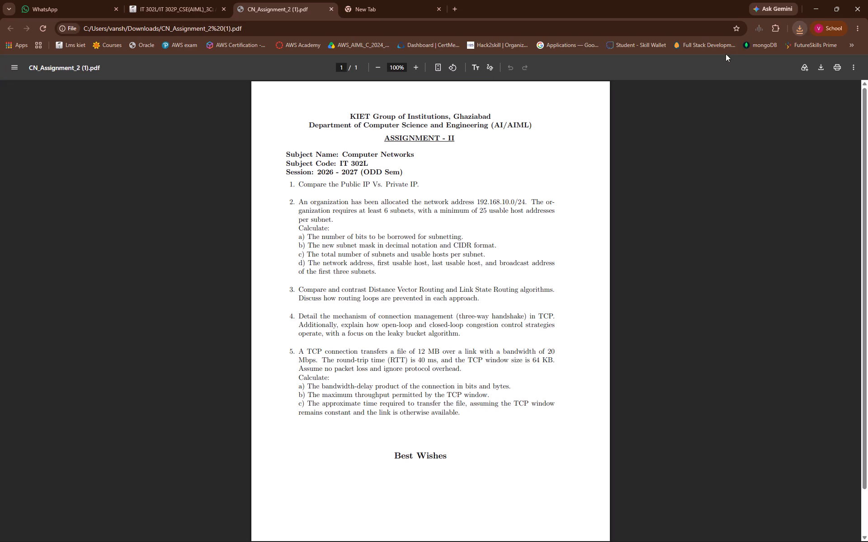
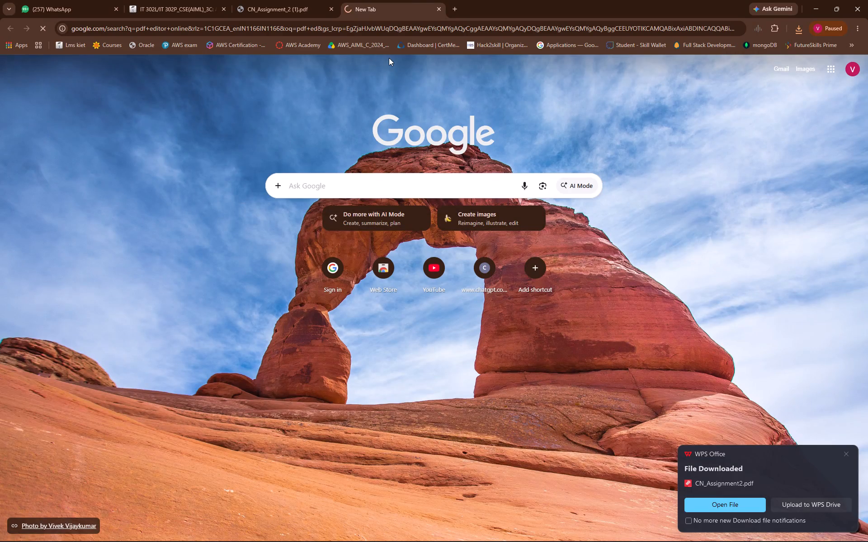
Open the OpenPDF online editor from the search results and start selecting a PDF file to upload from Downloads.
{"action": "left_click", "coordinate": [164, 191]}
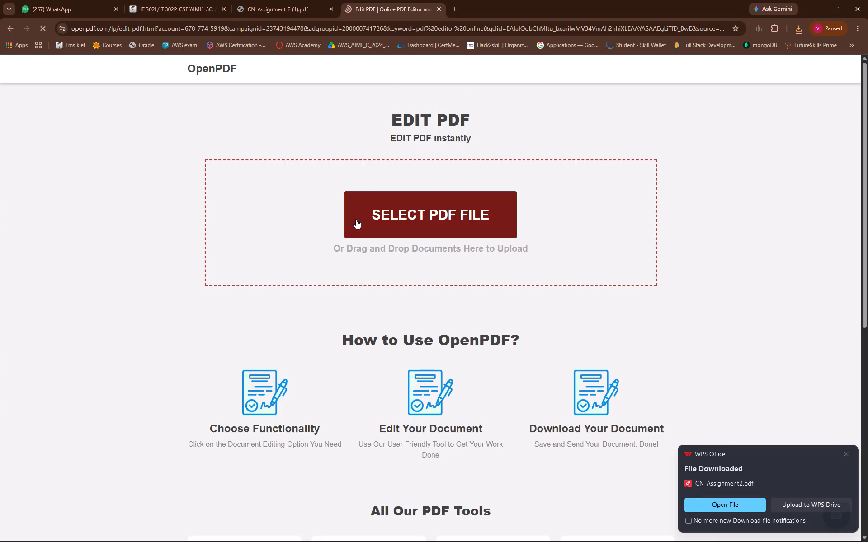
{"action": "left_click", "coordinate": [356, 219]}
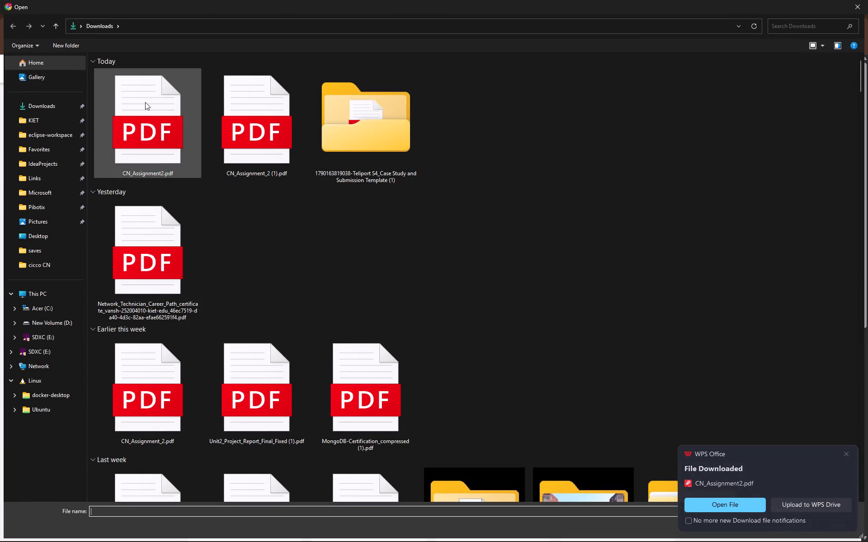
Upload CN_Assignment2.pdf from the Downloads folder to the online PDF editor.
{"action": "left_click", "coordinate": [145, 102]}
{"action": "left_click", "coordinate": [843, 456]}
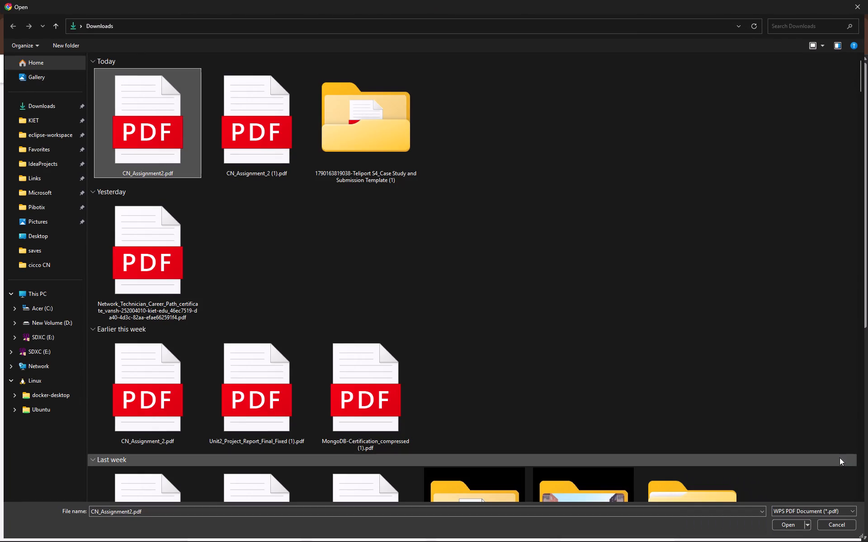
{"action": "left_click", "coordinate": [787, 522]}
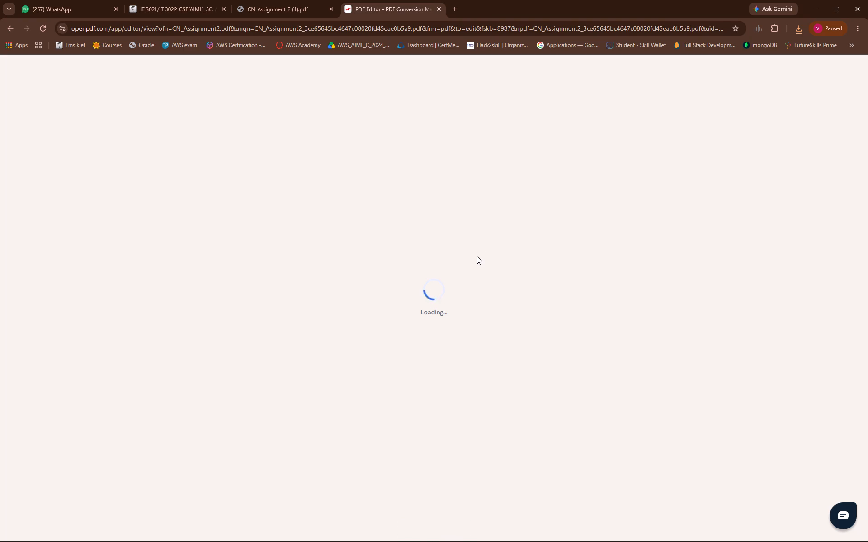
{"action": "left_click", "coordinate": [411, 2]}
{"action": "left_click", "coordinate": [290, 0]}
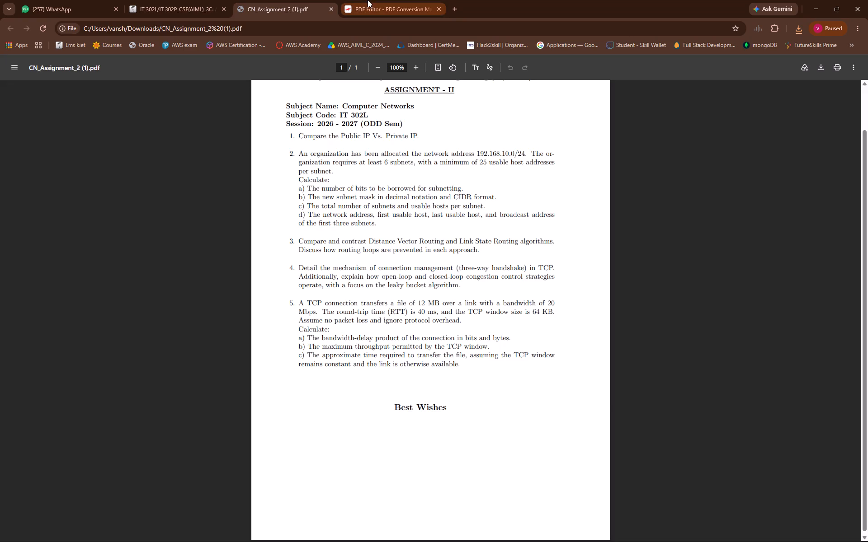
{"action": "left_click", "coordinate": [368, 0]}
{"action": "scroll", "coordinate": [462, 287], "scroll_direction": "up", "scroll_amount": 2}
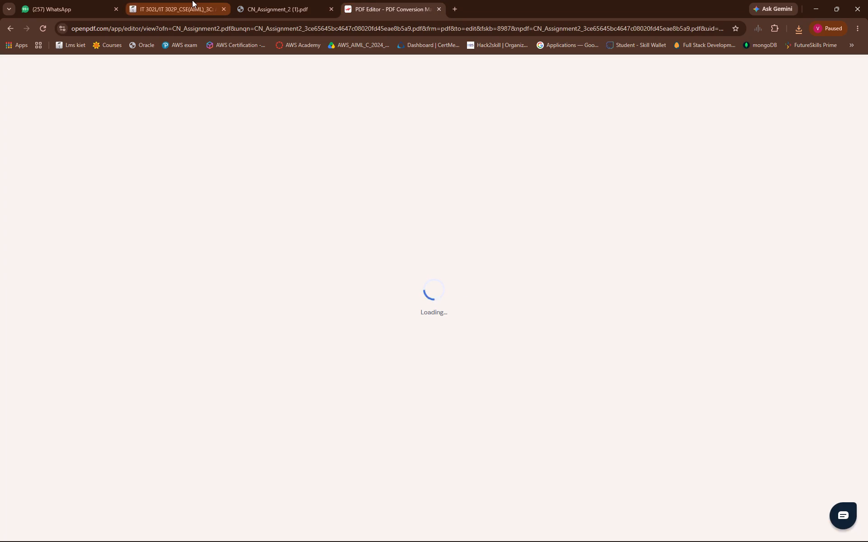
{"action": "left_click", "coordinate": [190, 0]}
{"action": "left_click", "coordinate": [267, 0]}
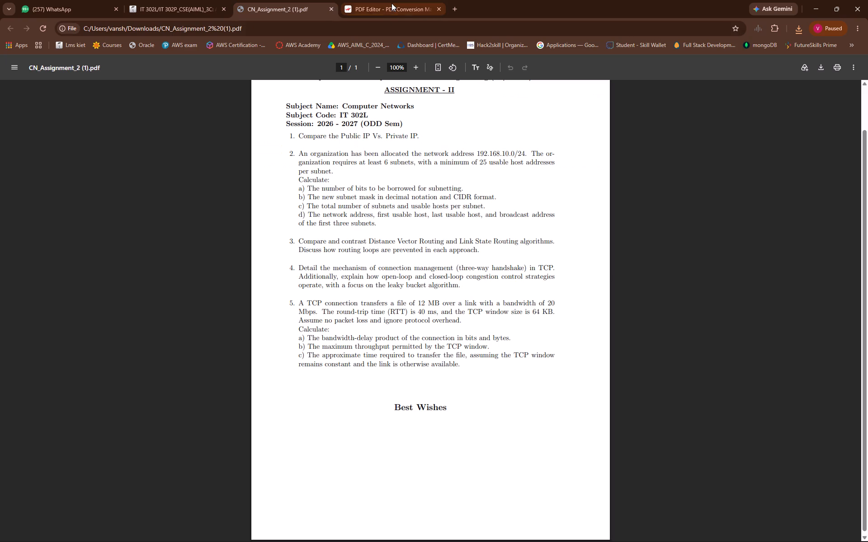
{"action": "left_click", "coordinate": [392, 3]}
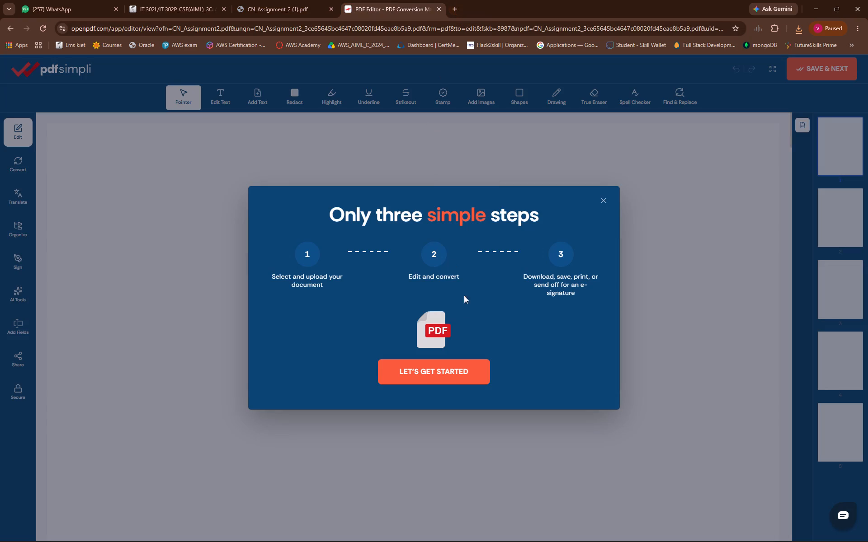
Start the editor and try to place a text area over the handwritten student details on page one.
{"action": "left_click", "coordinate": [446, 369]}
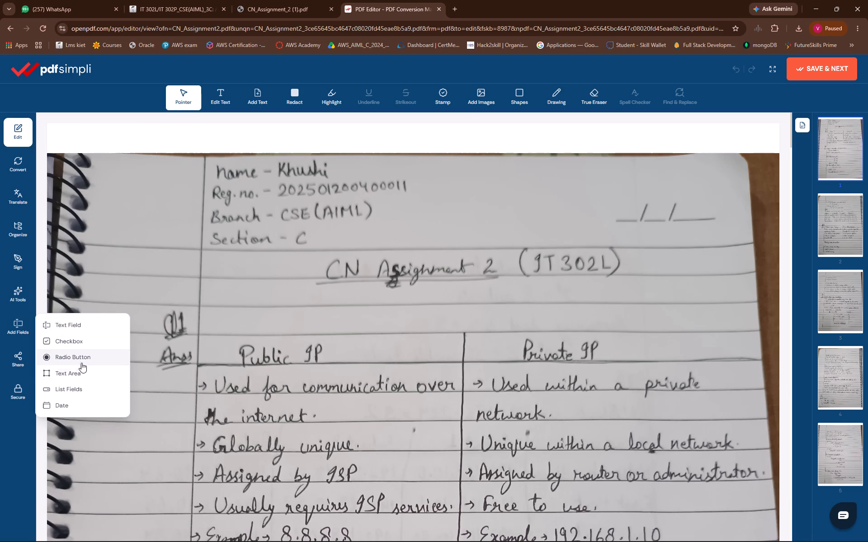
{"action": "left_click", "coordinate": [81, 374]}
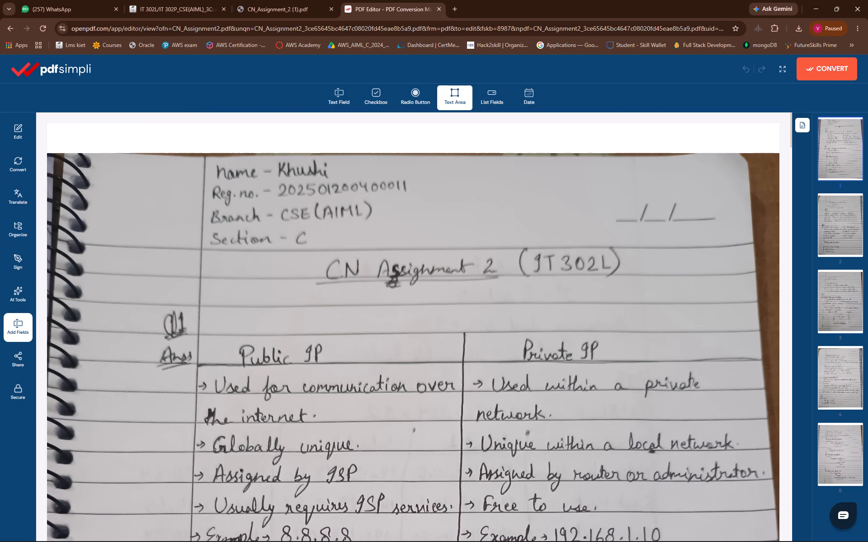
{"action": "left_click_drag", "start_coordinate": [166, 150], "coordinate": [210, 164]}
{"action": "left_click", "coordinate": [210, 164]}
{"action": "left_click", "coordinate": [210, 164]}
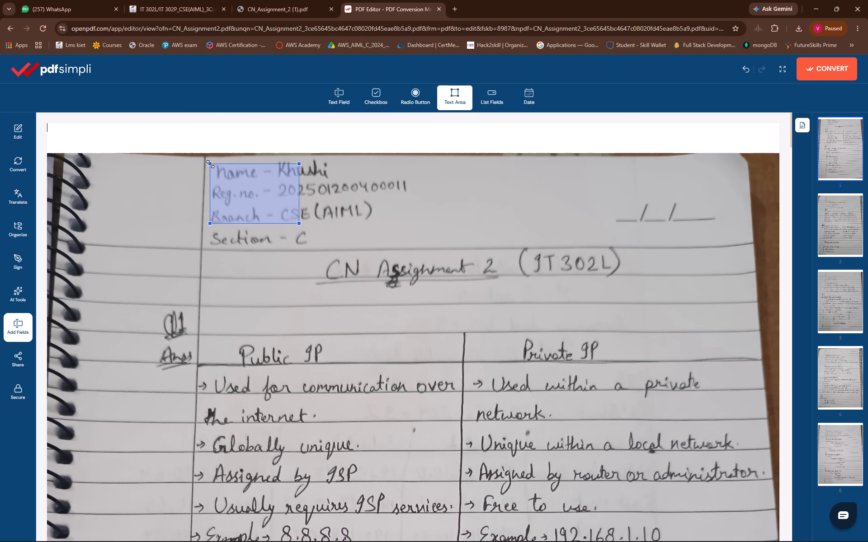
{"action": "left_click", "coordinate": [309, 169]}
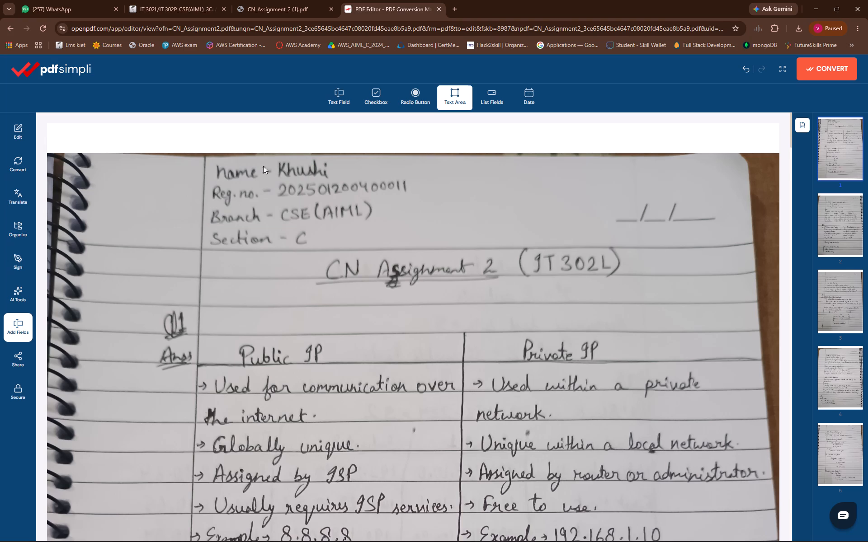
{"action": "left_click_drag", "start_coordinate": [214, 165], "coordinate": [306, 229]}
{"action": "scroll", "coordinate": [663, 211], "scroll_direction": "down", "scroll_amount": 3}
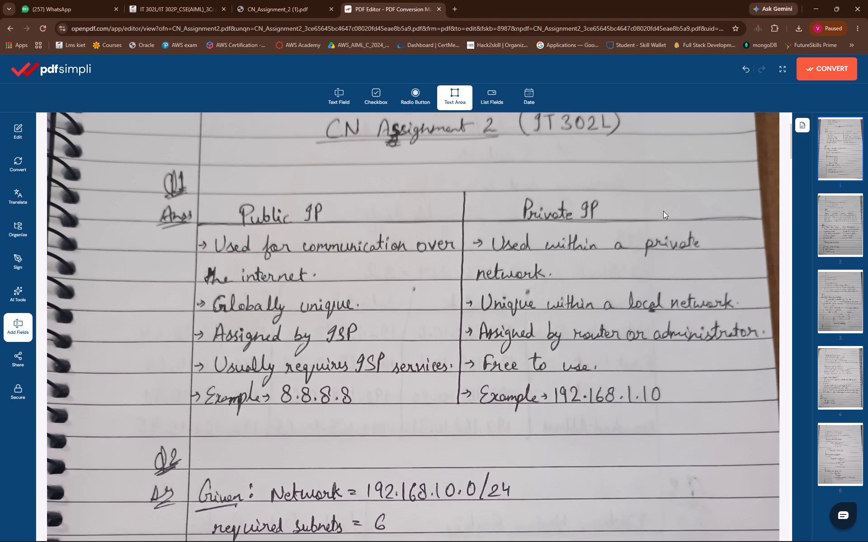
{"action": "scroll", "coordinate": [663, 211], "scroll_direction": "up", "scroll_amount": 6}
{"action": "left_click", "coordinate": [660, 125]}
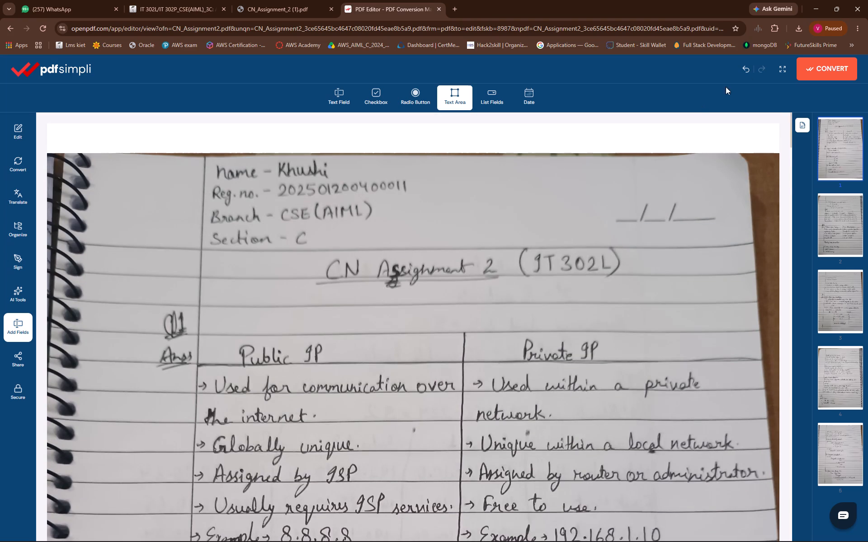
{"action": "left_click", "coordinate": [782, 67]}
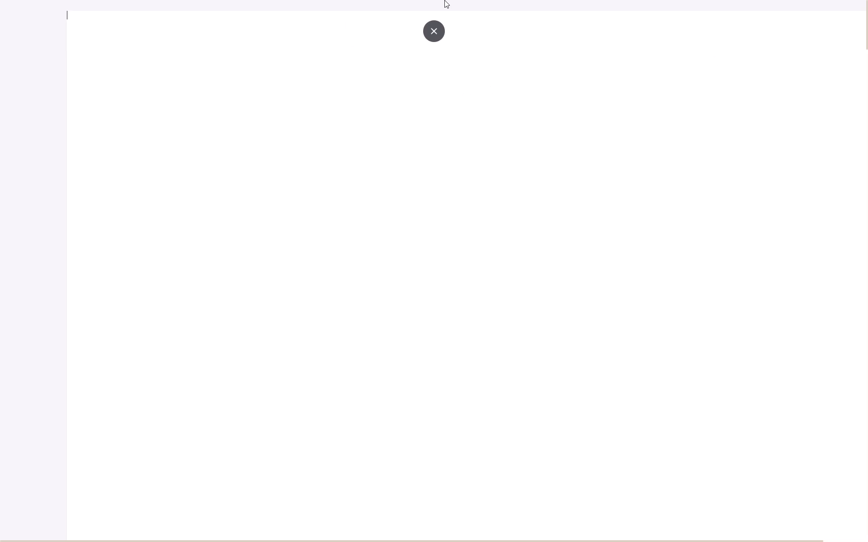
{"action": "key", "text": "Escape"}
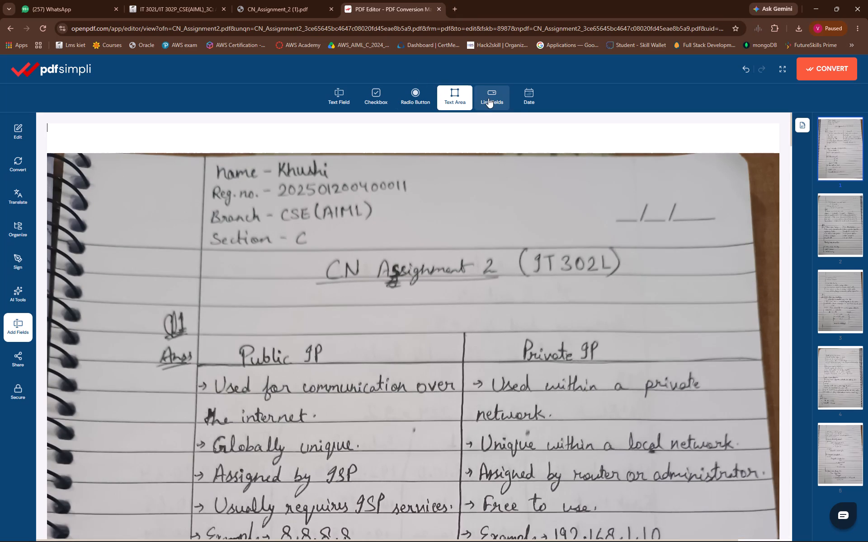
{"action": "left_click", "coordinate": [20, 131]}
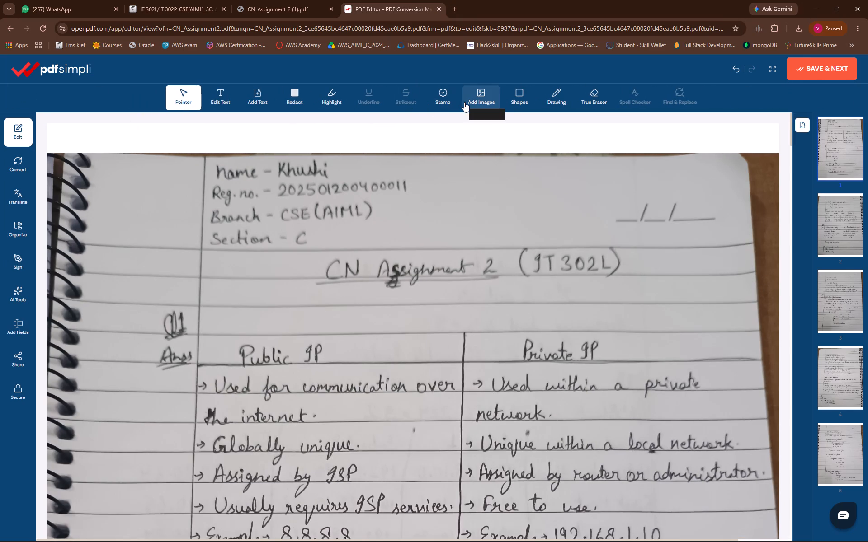
Search the web in a new tab for "i want to crop an image inn pdf how to do it".
{"action": "left_click", "coordinate": [453, 11]}
{"action": "type", "text": "ii"}
{"action": "key", "text": "space"}
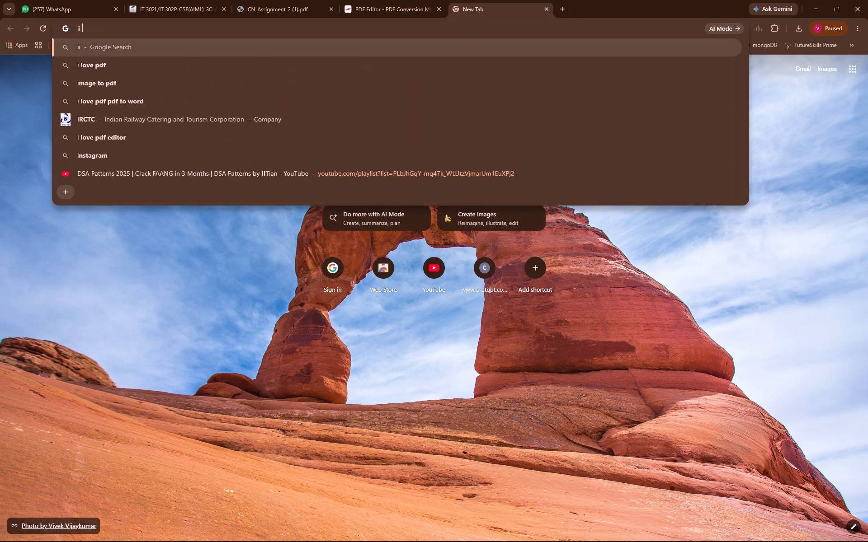
{"action": "key", "text": "BackSpace"}
{"action": "key", "text": "BackSpace"}
{"action": "key", "text": "space"}
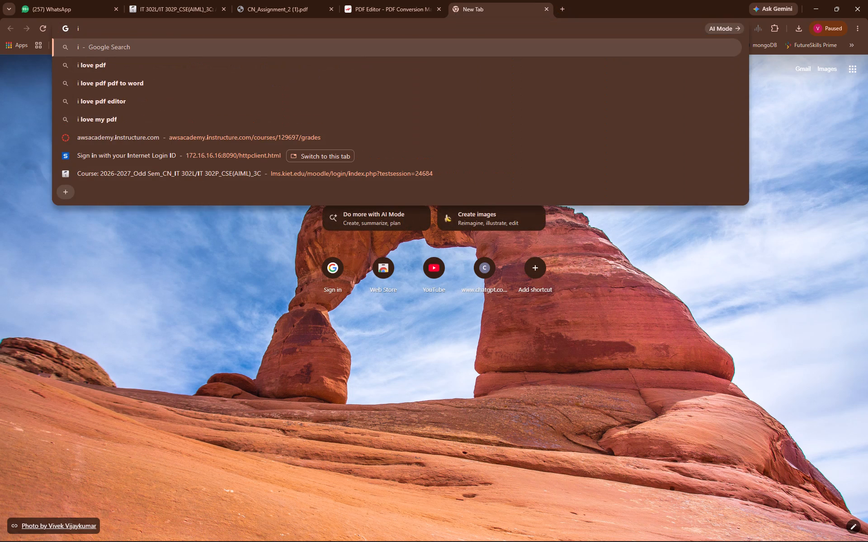
{"action": "left_click", "coordinate": [563, 10]}
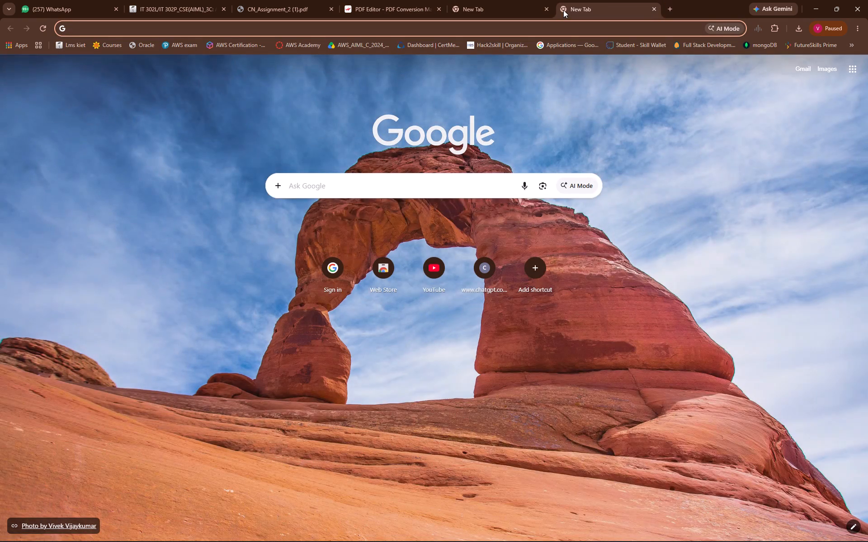
{"action": "left_click", "coordinate": [498, 0]}
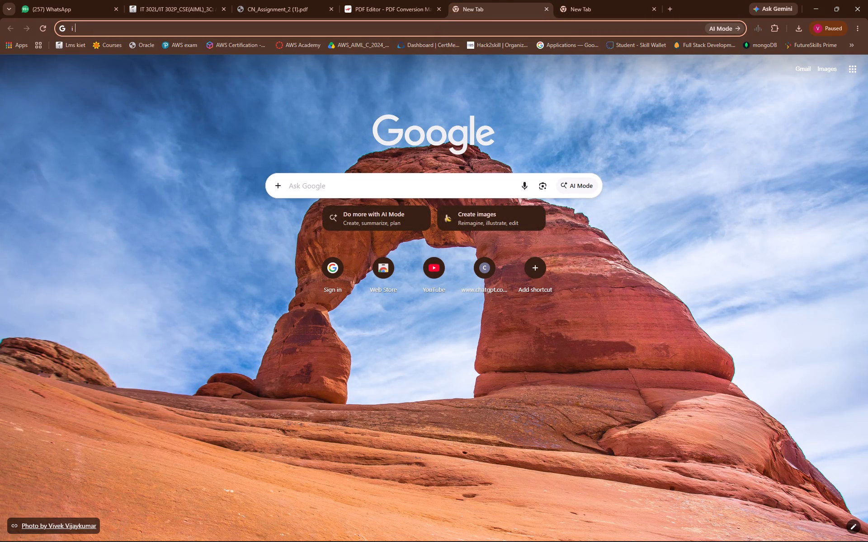
{"action": "type", "text": "want to crop an image inn pdf h"}
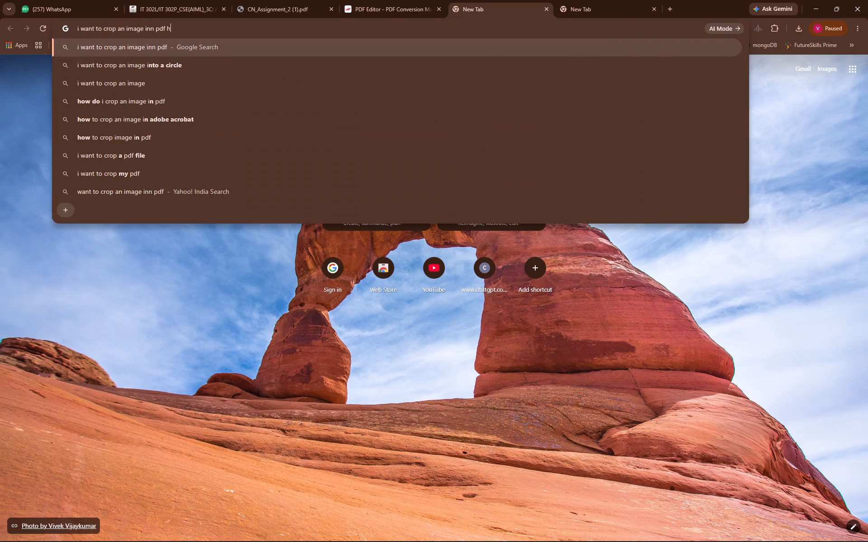
{"action": "type", "text": "ow to di"}
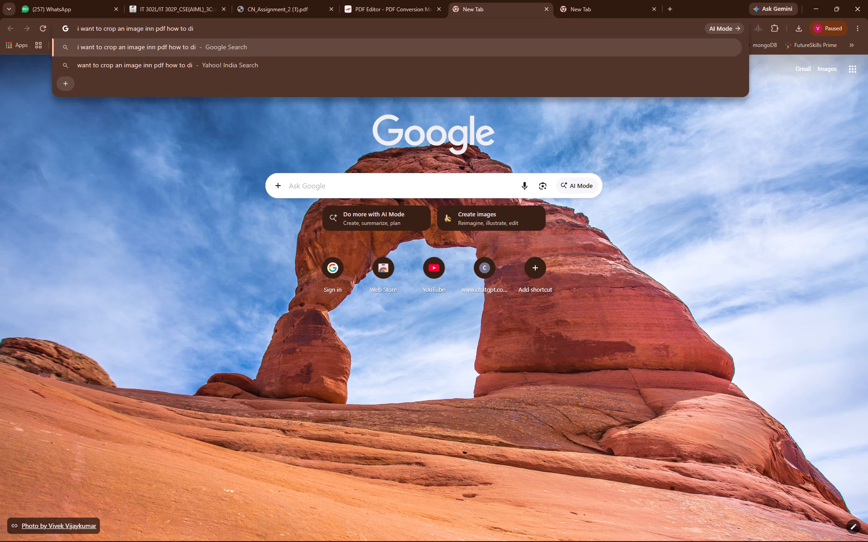
{"action": "key", "text": "BackSpace"}
{"action": "type", "text": "o it"}
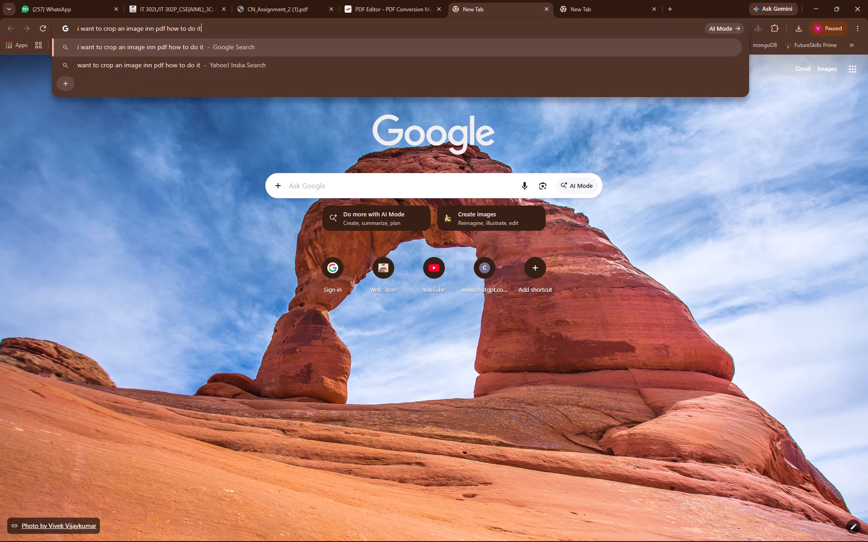
{"action": "key", "text": "Return"}
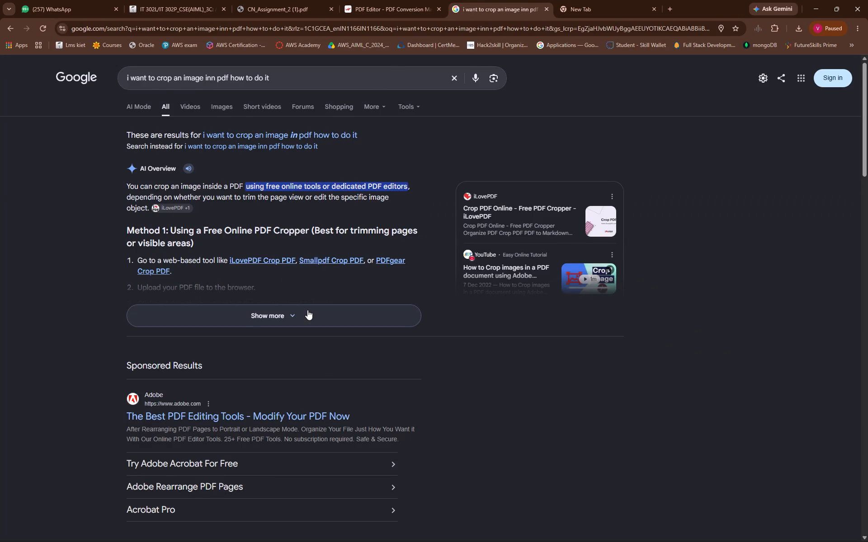
Open the PDF House result "Crop PDF Online and Trim Unwanted Margins".
{"action": "scroll", "coordinate": [307, 310], "scroll_direction": "down", "scroll_amount": 1}
{"action": "scroll", "coordinate": [289, 370], "scroll_direction": "down", "scroll_amount": 2}
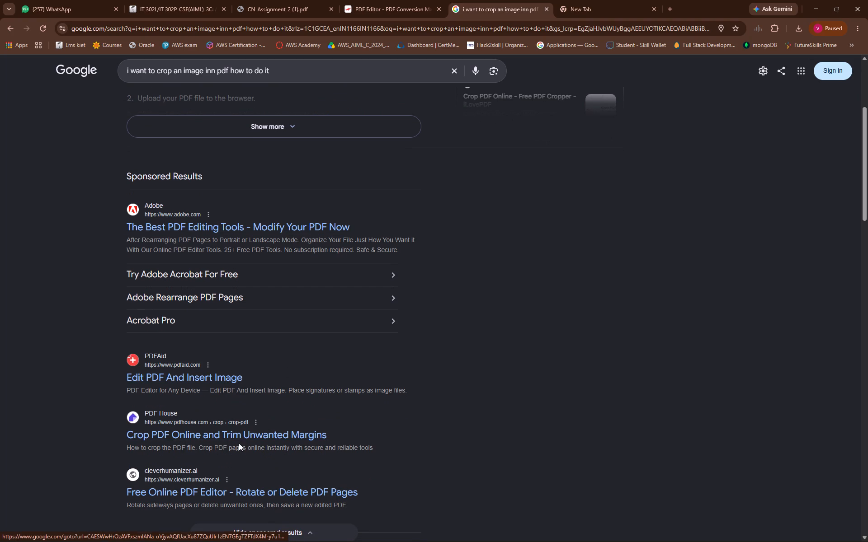
{"action": "left_click", "coordinate": [246, 433]}
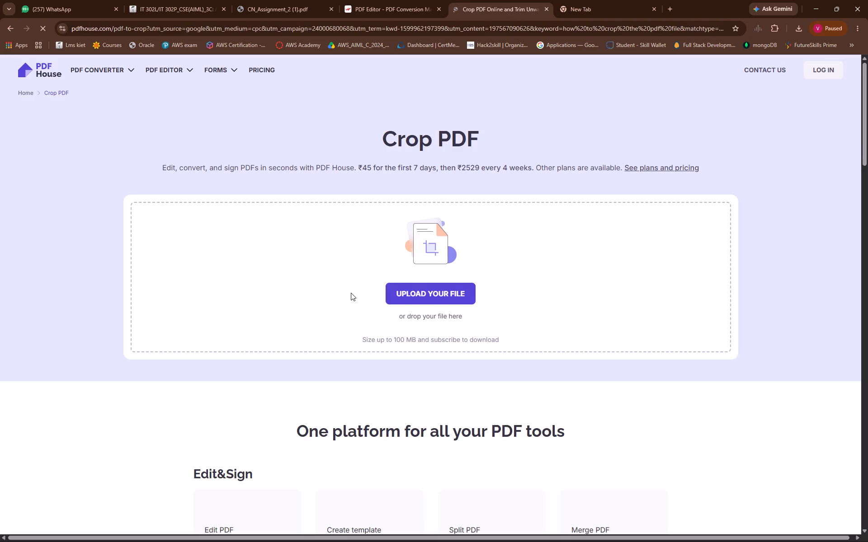
Upload CN_Assignment2.pdf from the Downloads folder to the Crop PDF tool.
{"action": "left_click", "coordinate": [465, 286]}
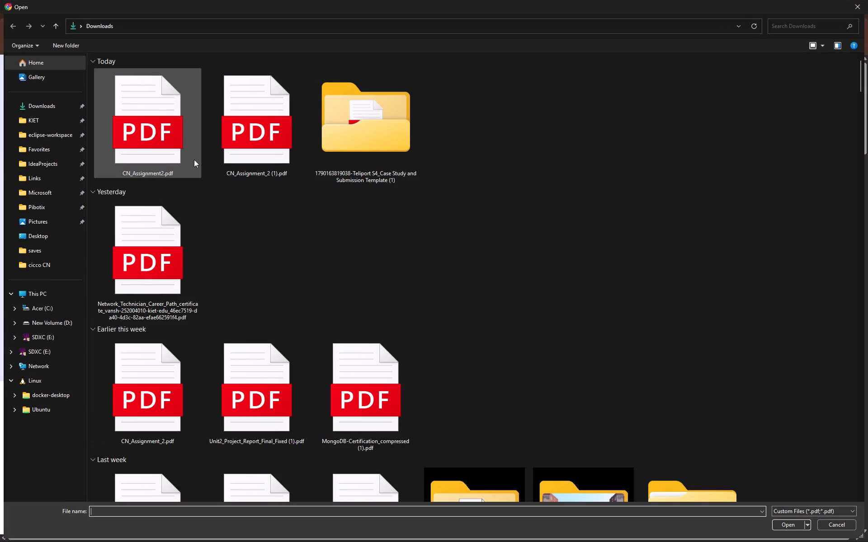
{"action": "left_click", "coordinate": [194, 159]}
{"action": "left_click", "coordinate": [793, 526]}
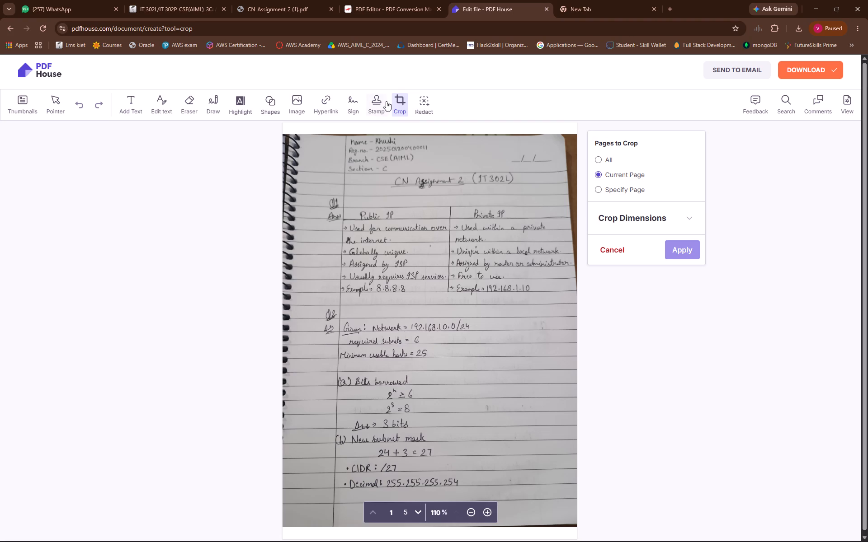
Start the Crop tool and set it to crop all pages.
{"action": "left_click", "coordinate": [398, 96]}
{"action": "left_click", "coordinate": [402, 96]}
{"action": "left_click", "coordinate": [637, 220]}
{"action": "left_click", "coordinate": [599, 160]}
Draw a crop area on page one spanning nearly the page width, from just above the title "CN Assignment 2" to below the last written line.
{"action": "left_click_drag", "start_coordinate": [295, 139], "coordinate": [332, 220]}
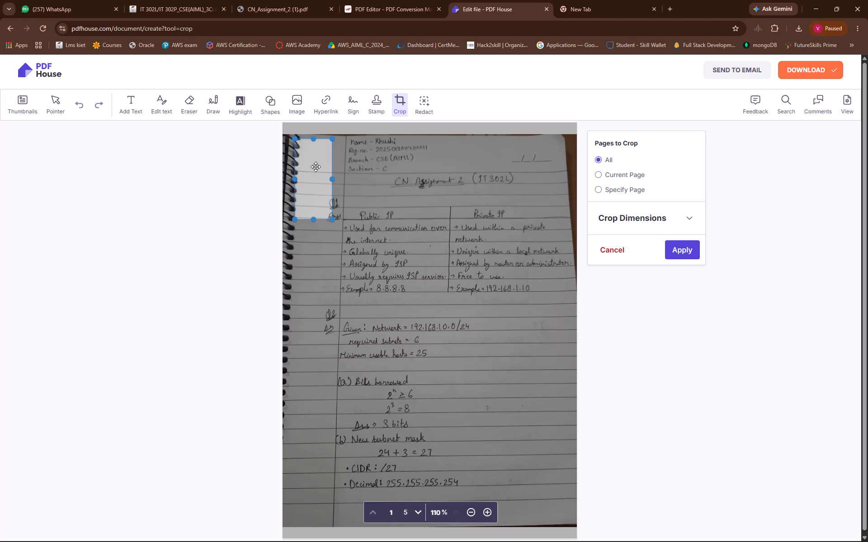
{"action": "left_click_drag", "start_coordinate": [333, 180], "coordinate": [560, 221]}
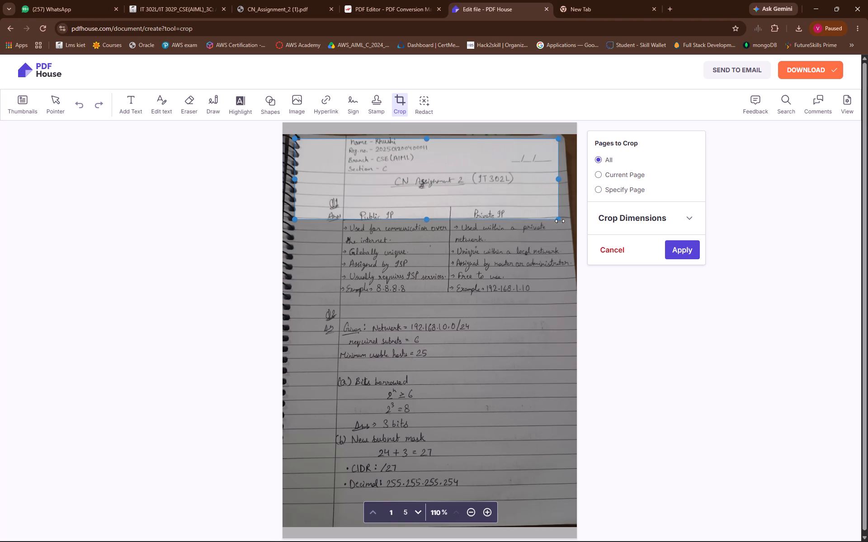
{"action": "left_click_drag", "start_coordinate": [560, 221], "coordinate": [564, 219]}
{"action": "left_click", "coordinate": [428, 222]}
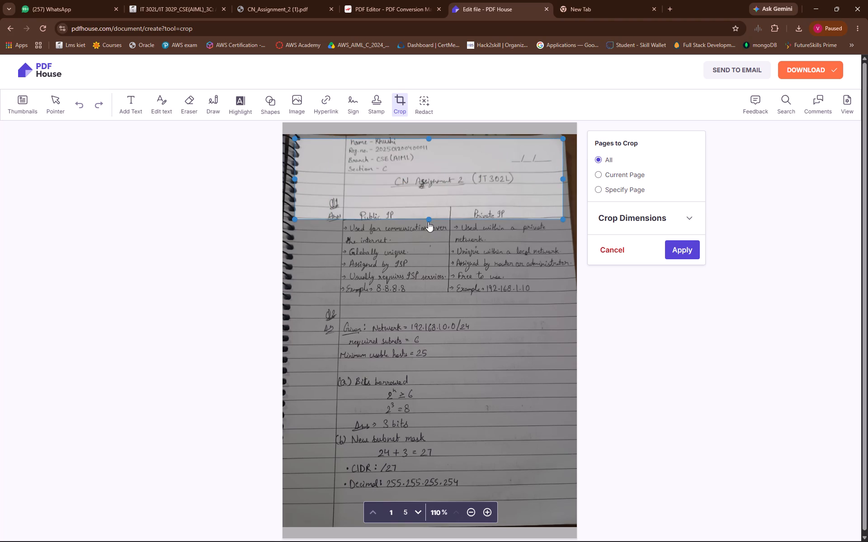
{"action": "left_click_drag", "start_coordinate": [428, 217], "coordinate": [429, 480]}
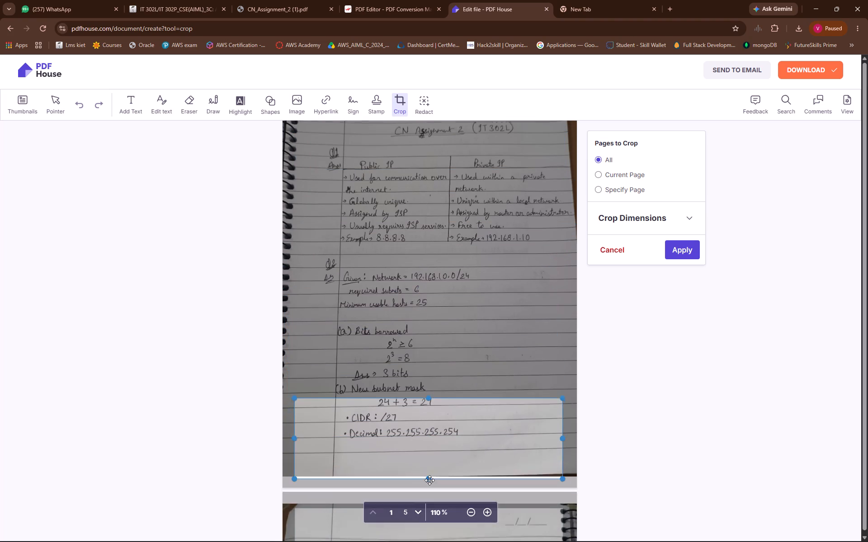
{"action": "left_click_drag", "start_coordinate": [429, 480], "coordinate": [438, 440]}
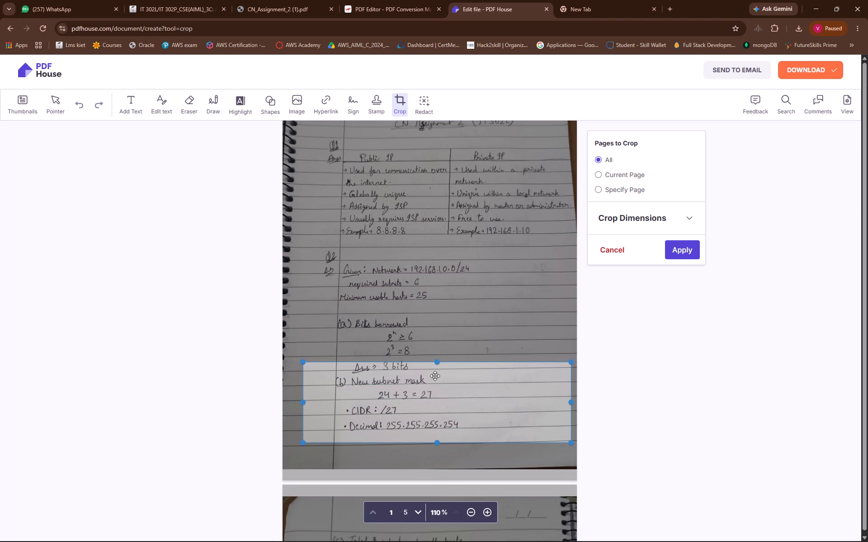
{"action": "left_click_drag", "start_coordinate": [438, 361], "coordinate": [436, 44]}
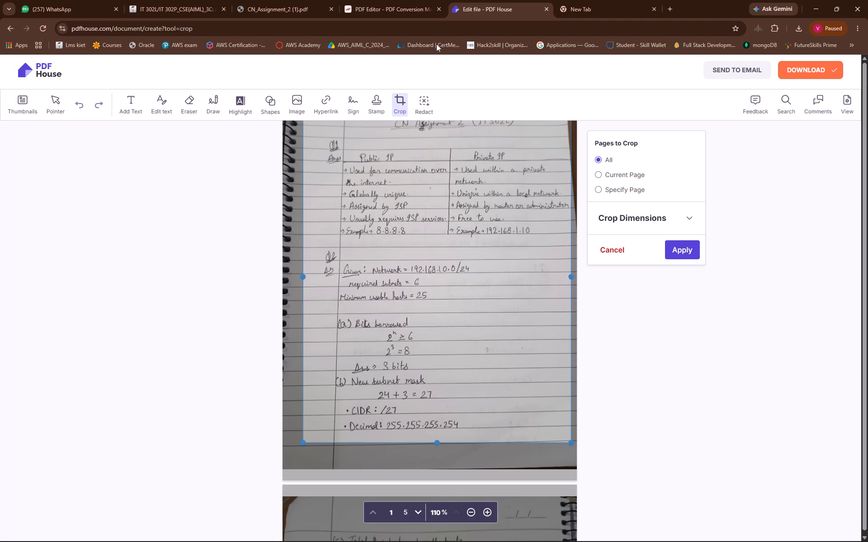
{"action": "left_click_drag", "start_coordinate": [436, 44], "coordinate": [421, 128]}
{"action": "scroll", "coordinate": [421, 128], "scroll_direction": "up", "scroll_amount": 3}
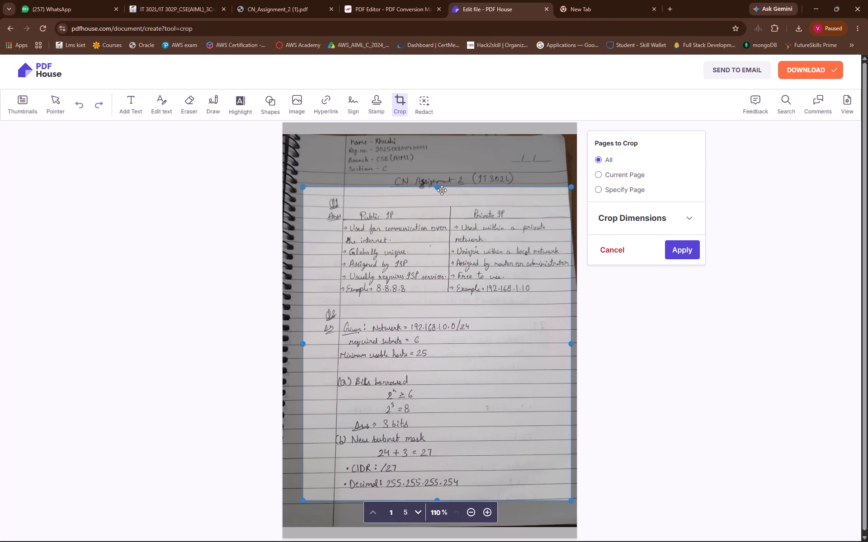
{"action": "left_click_drag", "start_coordinate": [437, 186], "coordinate": [434, 172]}
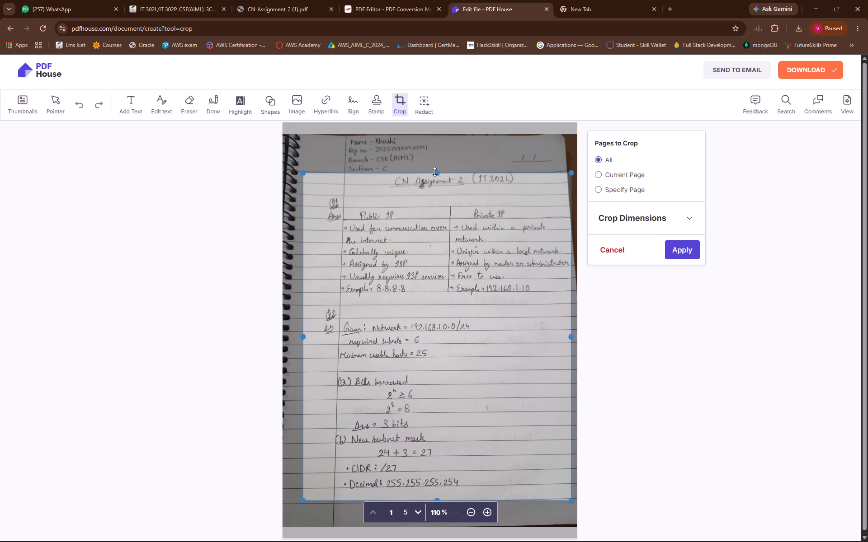
{"action": "left_click_drag", "start_coordinate": [434, 172], "coordinate": [434, 168]}
Move the whole crop area on page one so it frames the text from the title area to below the last written line.
{"action": "scroll", "coordinate": [459, 325], "scroll_direction": "down", "scroll_amount": 1}
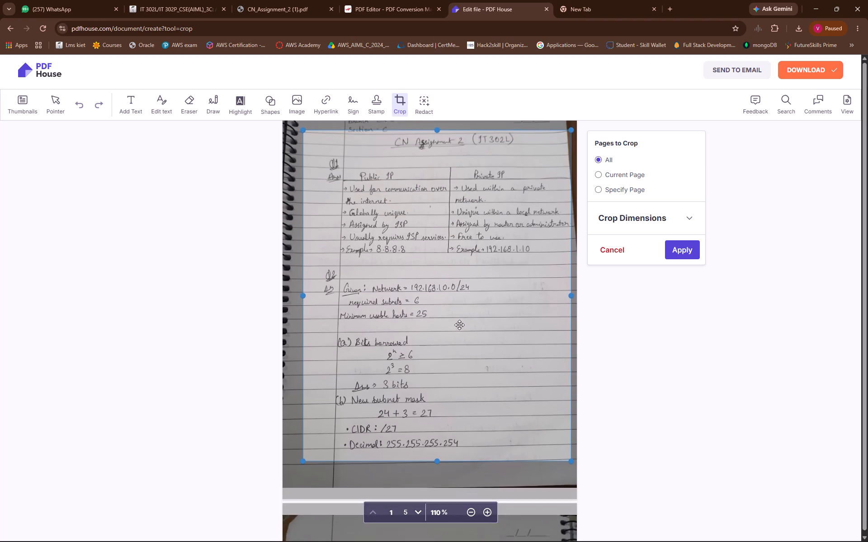
{"action": "scroll", "coordinate": [459, 325], "scroll_direction": "down", "scroll_amount": 1}
{"action": "left_click_drag", "start_coordinate": [434, 444], "coordinate": [434, 461]}
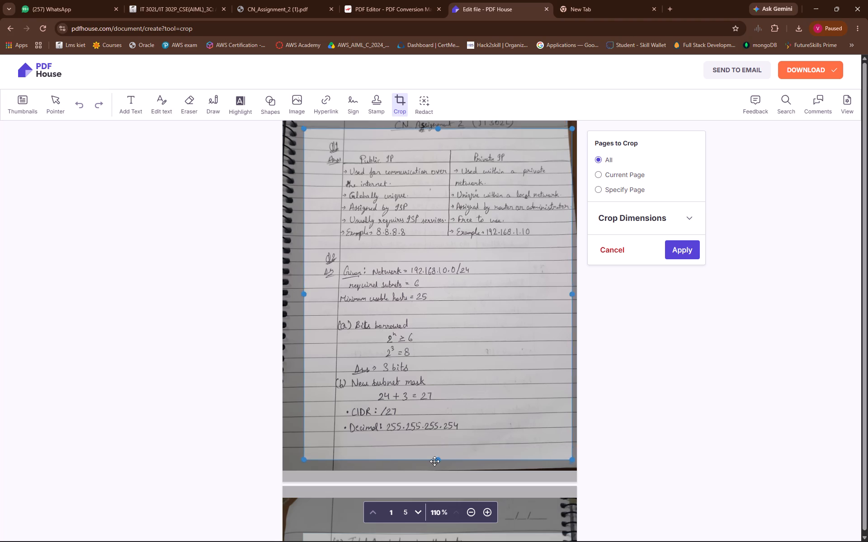
{"action": "left_click_drag", "start_coordinate": [434, 461], "coordinate": [430, 458]}
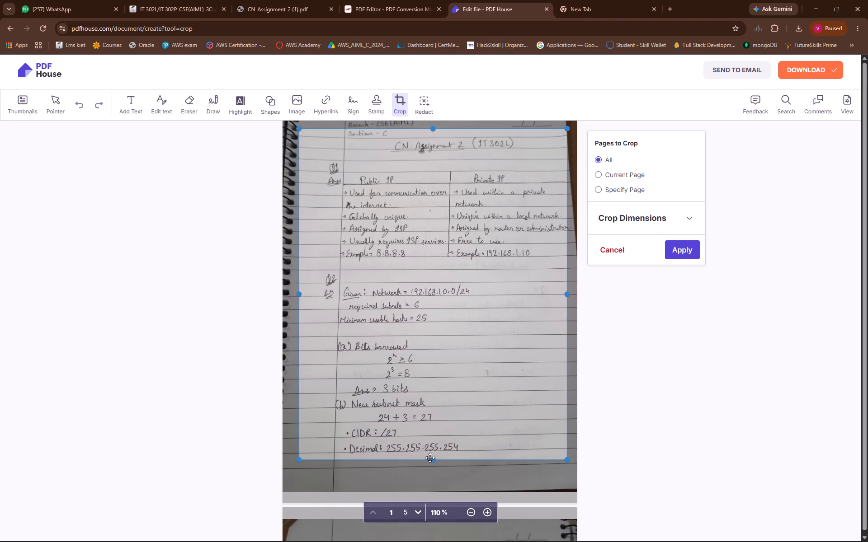
{"action": "left_click_drag", "start_coordinate": [430, 458], "coordinate": [429, 462]}
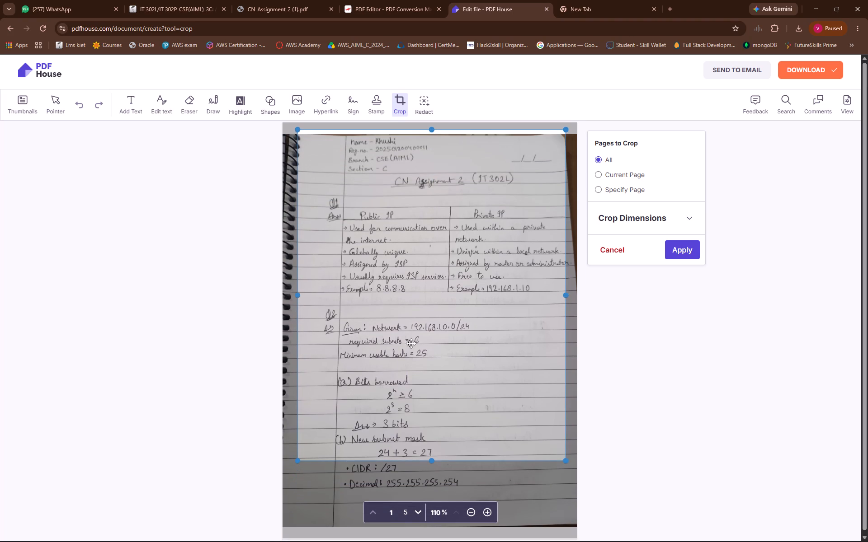
{"action": "left_click_drag", "start_coordinate": [415, 299], "coordinate": [412, 312]}
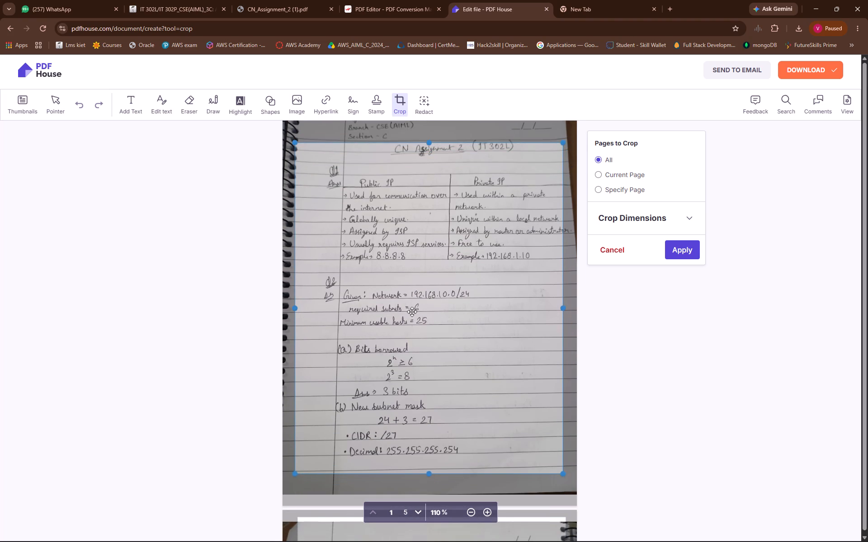
{"action": "left_click_drag", "start_coordinate": [412, 312], "coordinate": [418, 307]}
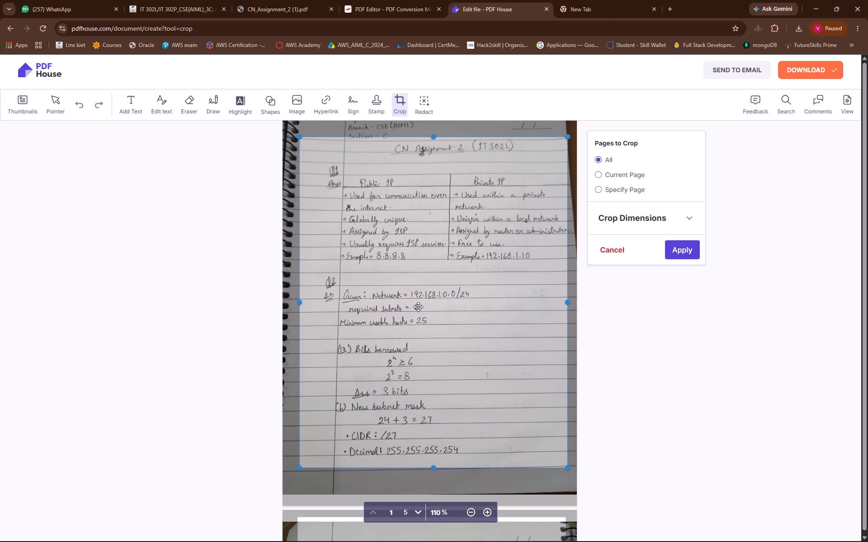
{"action": "left_click_drag", "start_coordinate": [418, 307], "coordinate": [420, 308]}
Raise the crop area's top edge on page two to take in more of the opening lines under (c).
{"action": "scroll", "coordinate": [420, 308], "scroll_direction": "down", "scroll_amount": 1}
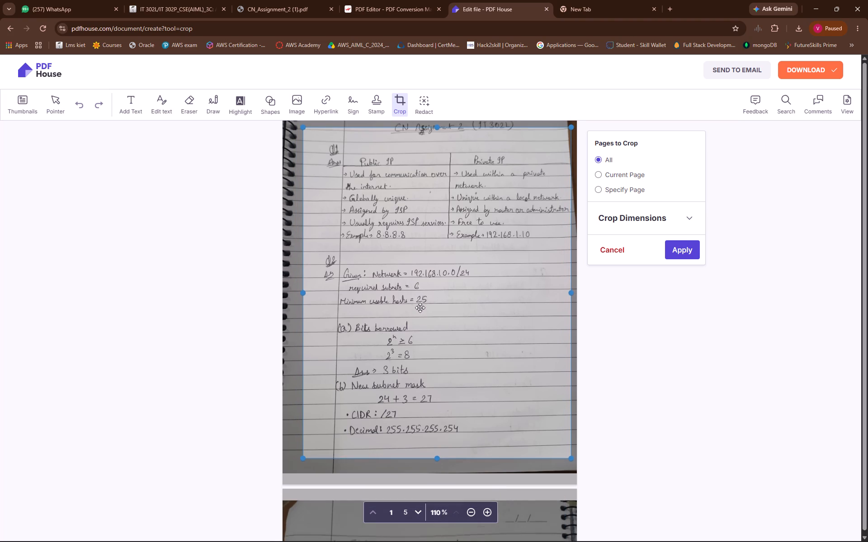
{"action": "scroll", "coordinate": [420, 308], "scroll_direction": "down", "scroll_amount": 5}
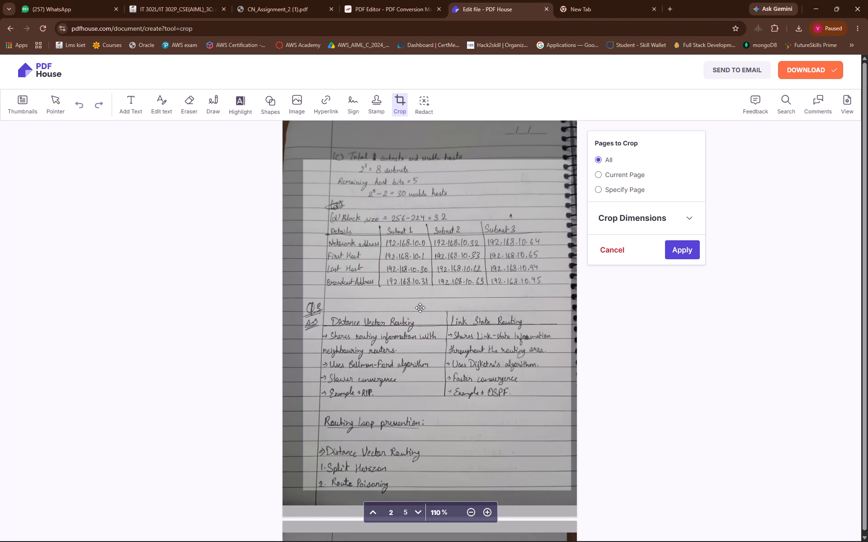
{"action": "scroll", "coordinate": [420, 308], "scroll_direction": "down", "scroll_amount": 1}
{"action": "left_click", "coordinate": [416, 319]}
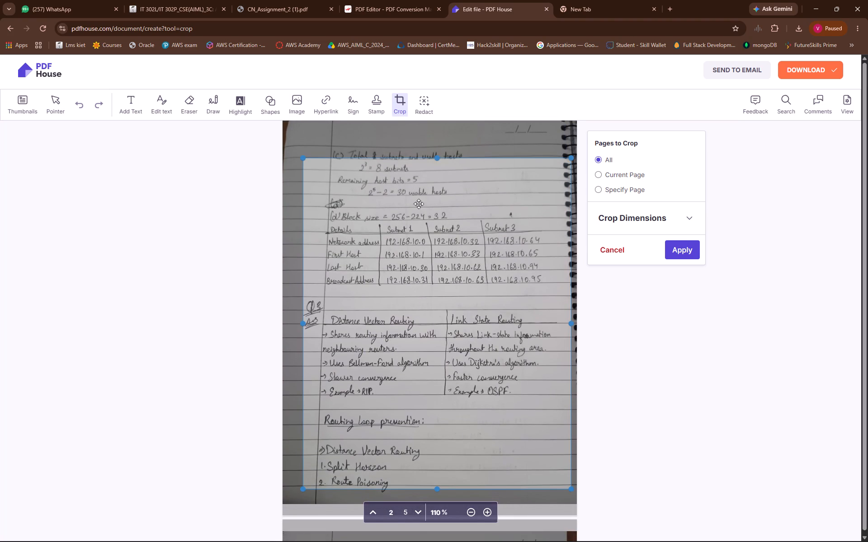
{"action": "left_click_drag", "start_coordinate": [437, 157], "coordinate": [437, 139]}
Examine how the crop area fits the handwritten text on pages two to five.
{"action": "scroll", "coordinate": [325, 321], "scroll_direction": "down", "scroll_amount": 3}
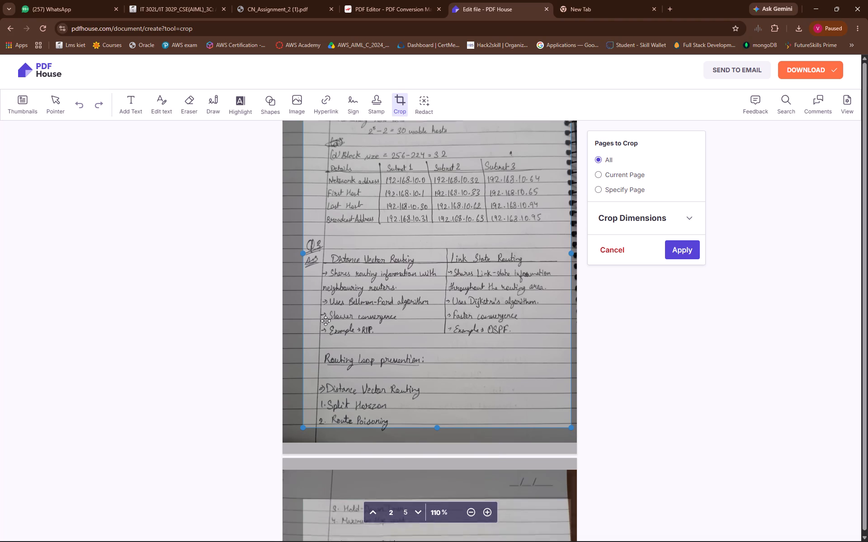
{"action": "scroll", "coordinate": [325, 321], "scroll_direction": "down", "scroll_amount": 6}
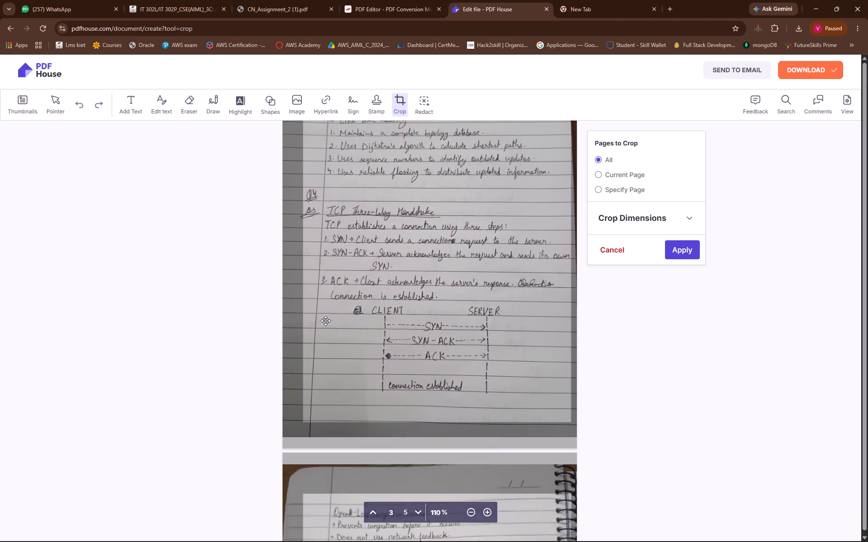
{"action": "scroll", "coordinate": [325, 321], "scroll_direction": "down", "scroll_amount": 3}
{"action": "scroll", "coordinate": [325, 321], "scroll_direction": "up", "scroll_amount": 4}
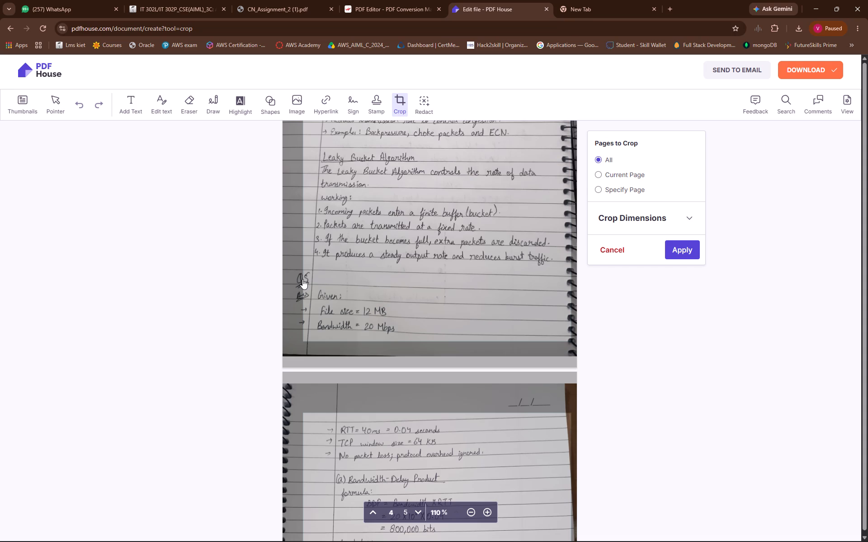
{"action": "scroll", "coordinate": [302, 280], "scroll_direction": "down", "scroll_amount": 5}
{"action": "scroll", "coordinate": [302, 280], "scroll_direction": "up", "scroll_amount": 2}
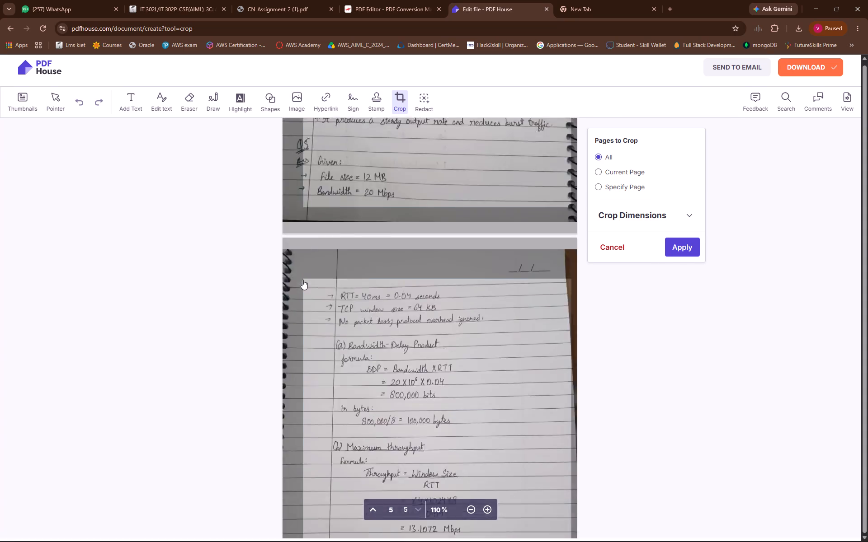
{"action": "scroll", "coordinate": [302, 280], "scroll_direction": "up", "scroll_amount": 8}
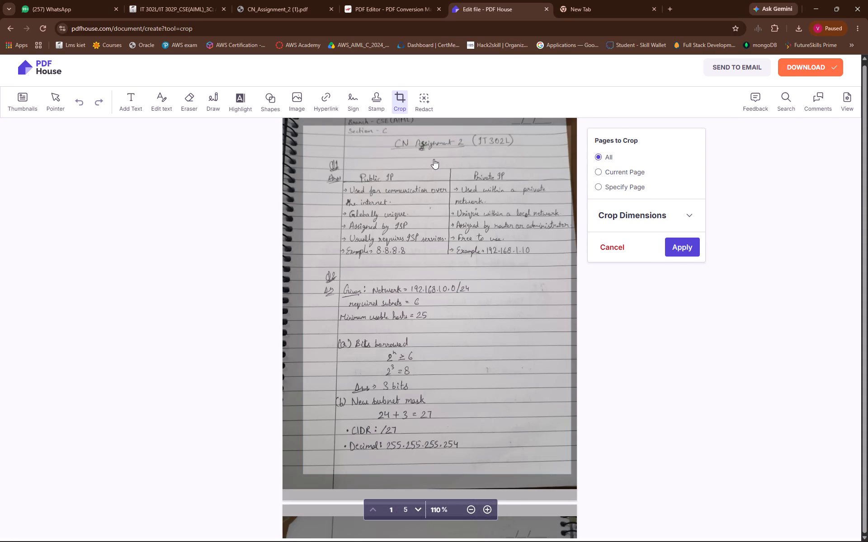
Reposition the crop area on page one and trim its top edge to just above the title "CN Assignment 2", below the student details.
{"action": "left_click_drag", "start_coordinate": [435, 210], "coordinate": [436, 224]}
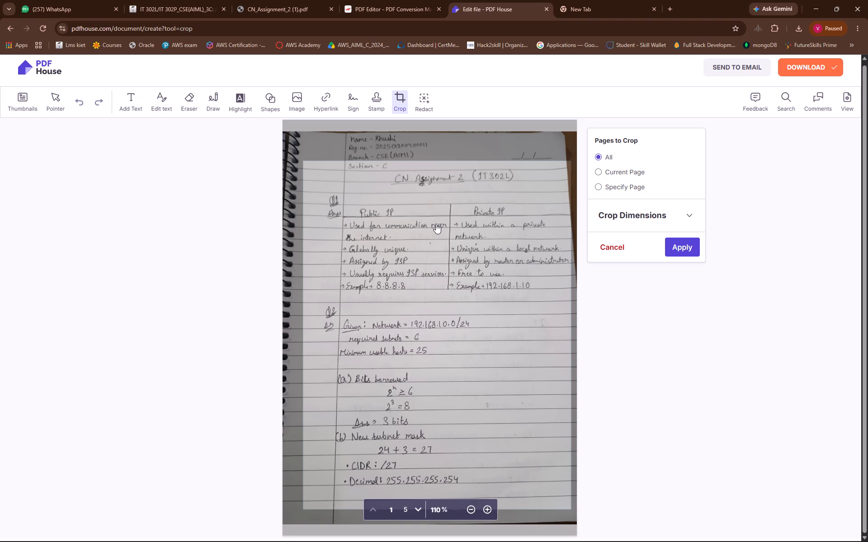
{"action": "left_click_drag", "start_coordinate": [436, 224], "coordinate": [435, 245]}
{"action": "left_click", "coordinate": [394, 211]}
{"action": "left_click_drag", "start_coordinate": [394, 211], "coordinate": [394, 220]}
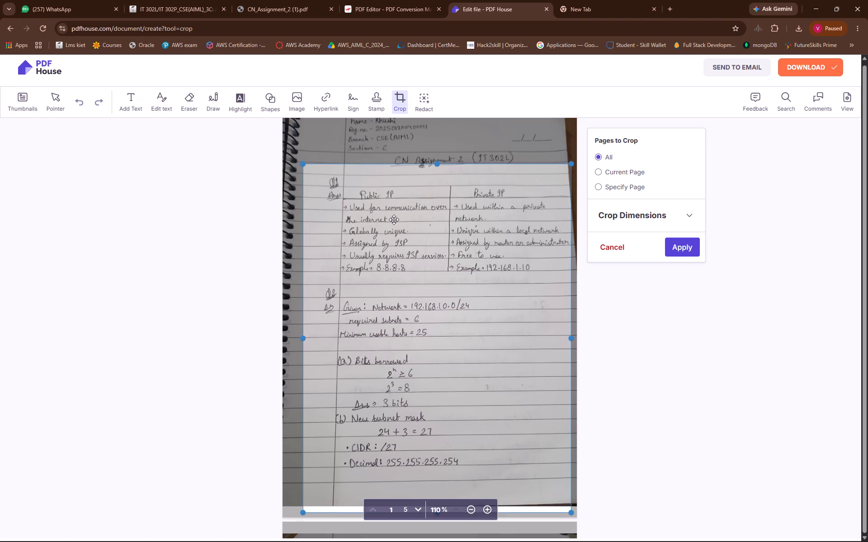
{"action": "left_click_drag", "start_coordinate": [394, 220], "coordinate": [392, 193]}
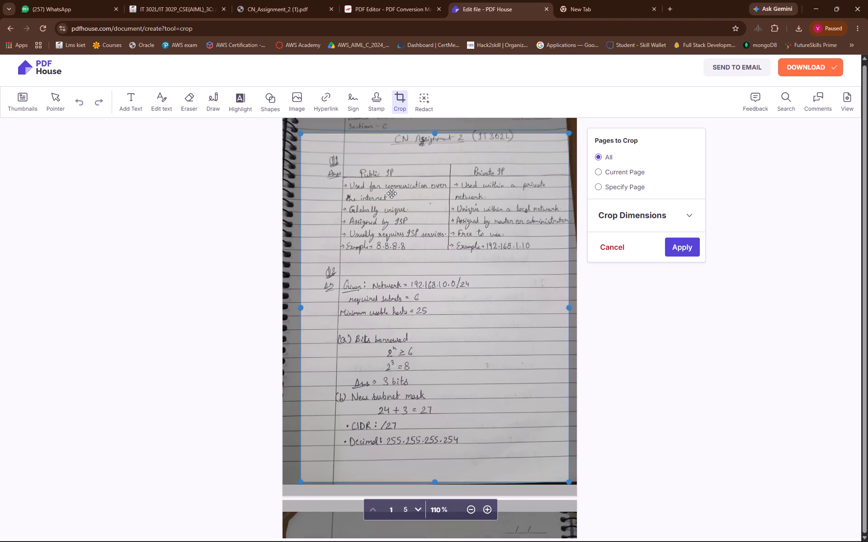
{"action": "left_click_drag", "start_coordinate": [392, 193], "coordinate": [392, 194]}
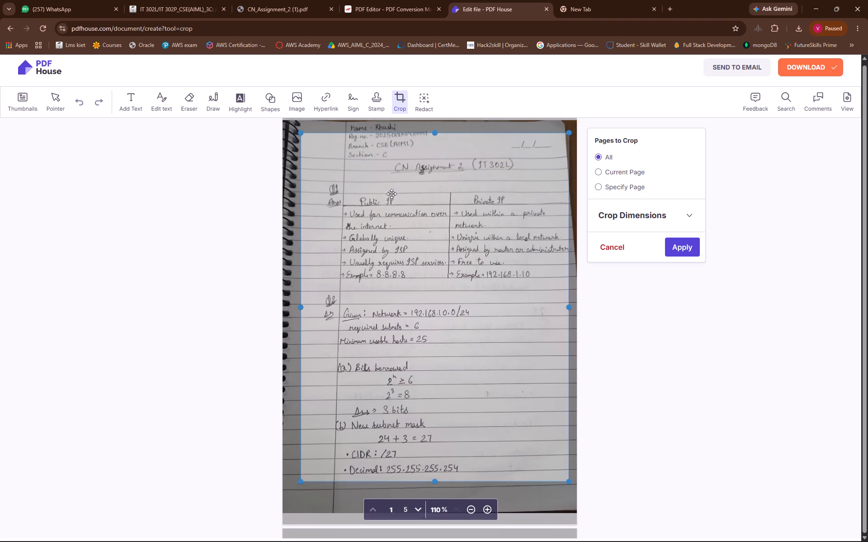
{"action": "left_click_drag", "start_coordinate": [392, 194], "coordinate": [391, 198]}
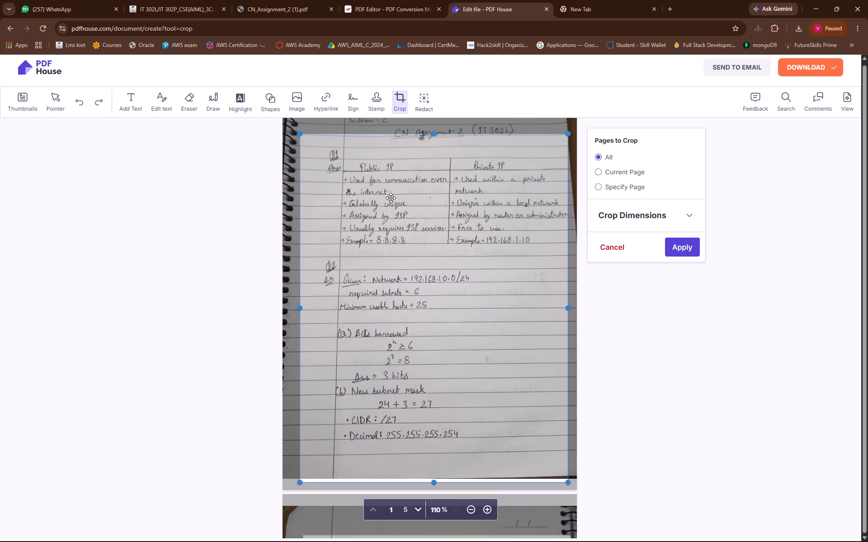
{"action": "left_click_drag", "start_coordinate": [391, 198], "coordinate": [391, 196]}
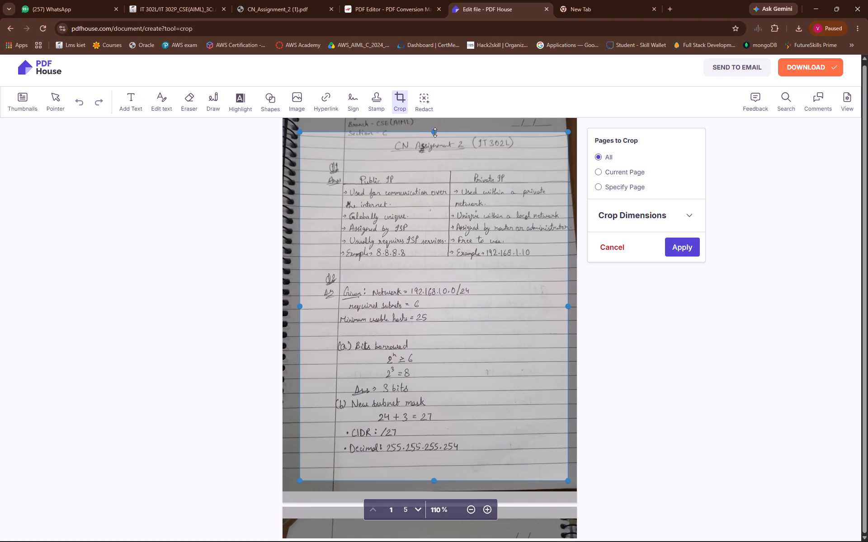
{"action": "left_click_drag", "start_coordinate": [435, 132], "coordinate": [435, 136]}
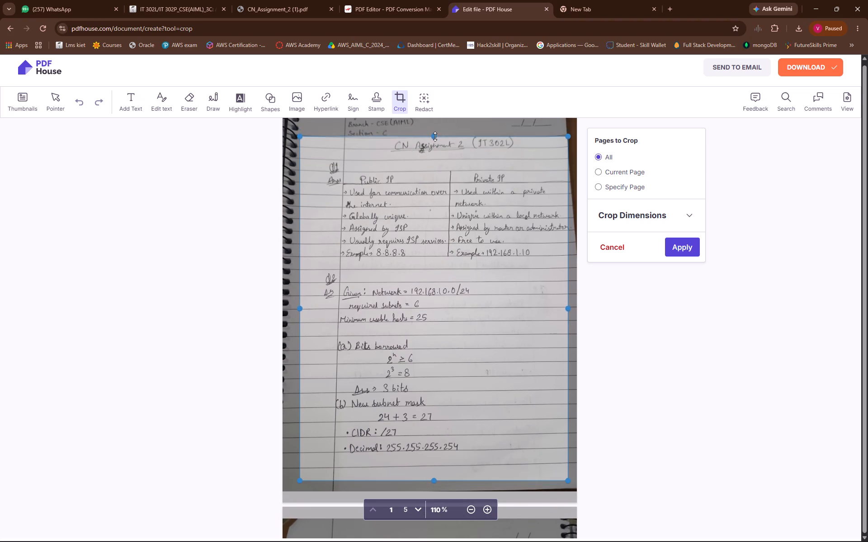
{"action": "left_click_drag", "start_coordinate": [435, 136], "coordinate": [438, 137]}
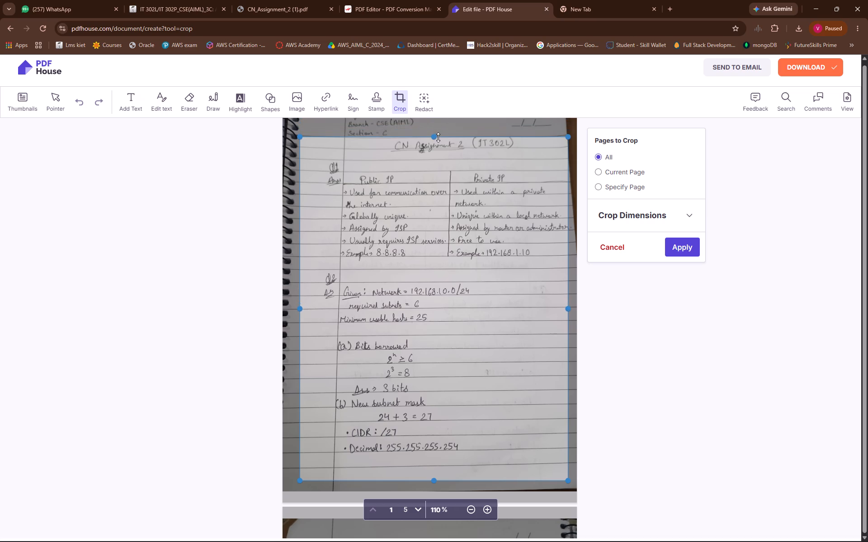
{"action": "left_click_drag", "start_coordinate": [438, 137], "coordinate": [438, 136]}
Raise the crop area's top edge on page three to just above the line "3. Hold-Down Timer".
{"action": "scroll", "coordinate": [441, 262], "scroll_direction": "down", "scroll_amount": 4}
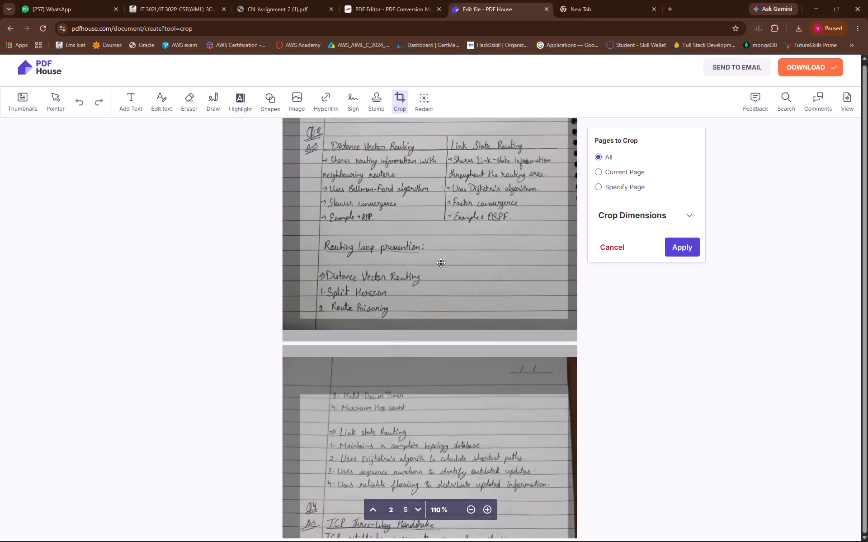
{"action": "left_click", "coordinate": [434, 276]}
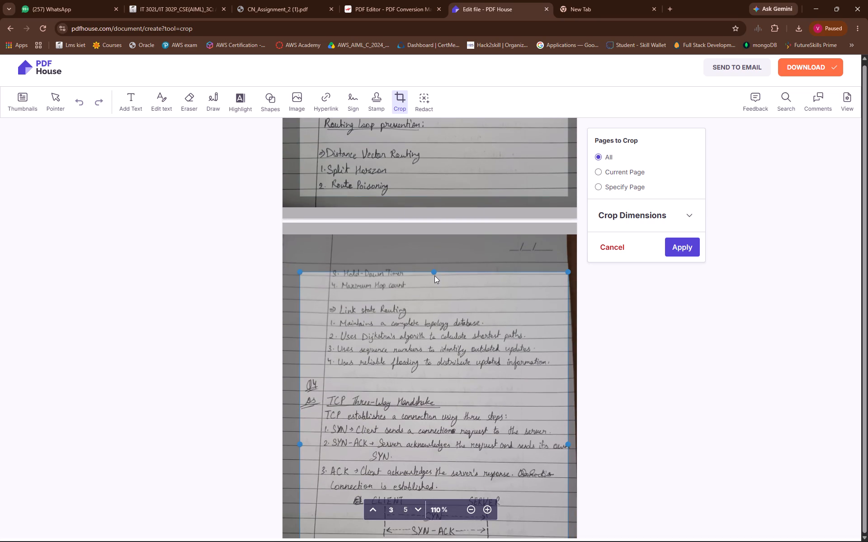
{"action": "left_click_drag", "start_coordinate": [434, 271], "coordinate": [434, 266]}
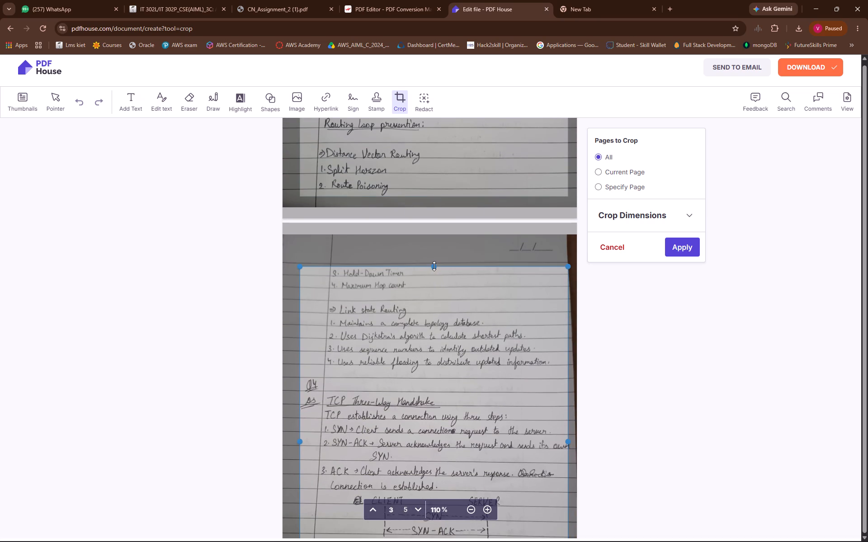
Examine how the crop area fits the handwritten text across pages one to five.
{"action": "scroll", "coordinate": [434, 266], "scroll_direction": "up", "scroll_amount": 4}
{"action": "scroll", "coordinate": [434, 266], "scroll_direction": "down", "scroll_amount": 1}
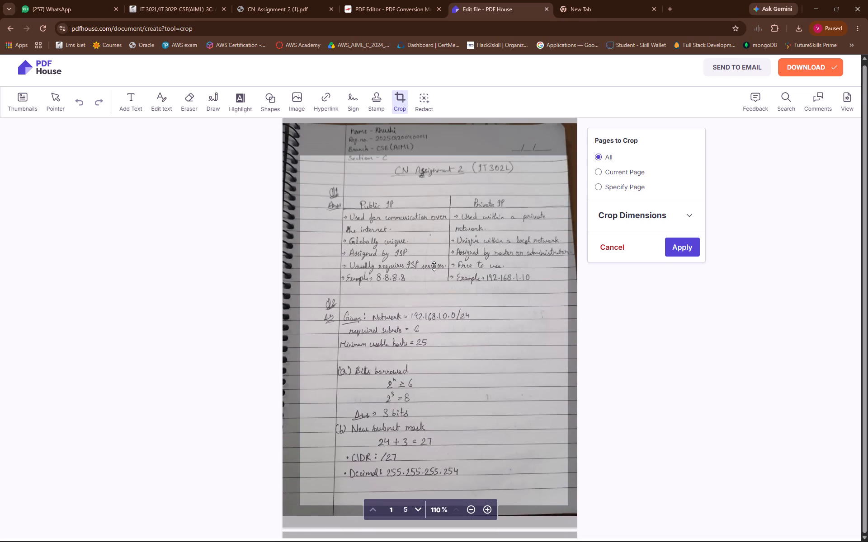
{"action": "scroll", "coordinate": [434, 266], "scroll_direction": "down", "scroll_amount": 3}
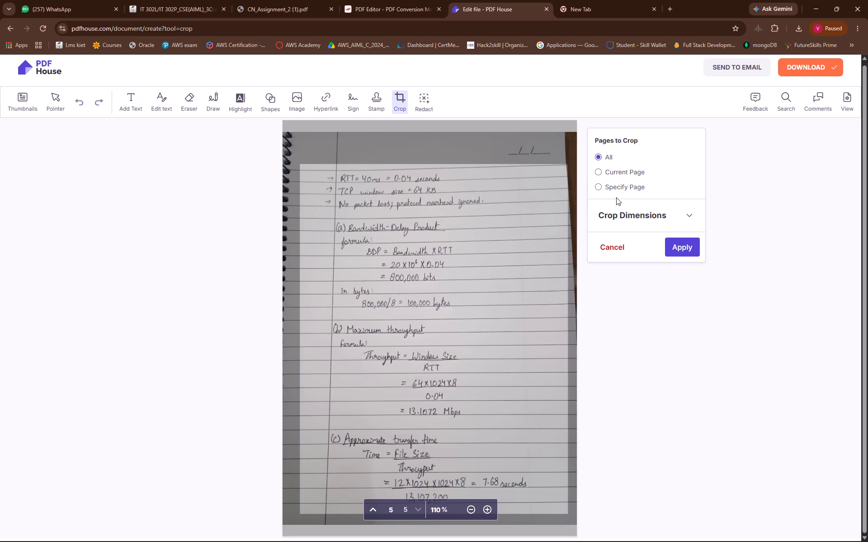
{"action": "scroll", "coordinate": [408, 289], "scroll_direction": "up", "scroll_amount": 6}
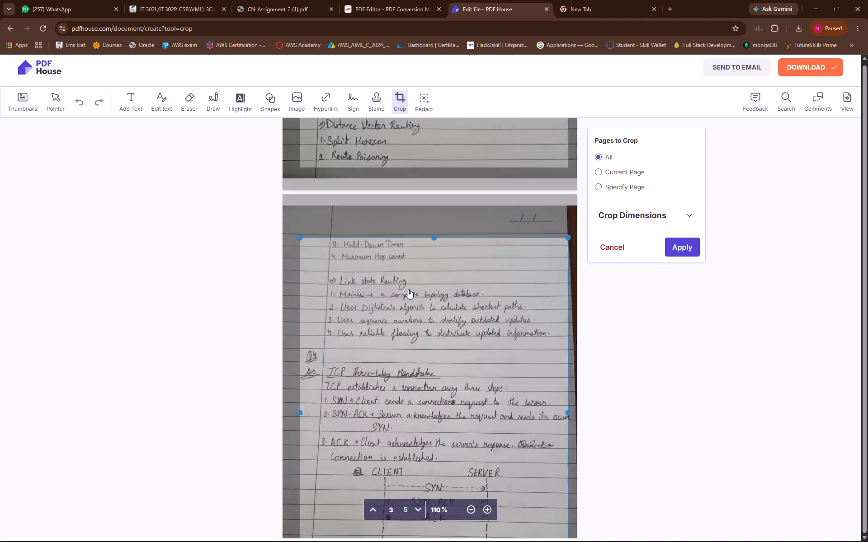
{"action": "scroll", "coordinate": [408, 289], "scroll_direction": "up", "scroll_amount": 2}
Limit the crop to the current page and lower its top edge on page one to between "Section - C" and the title.
{"action": "left_click", "coordinate": [597, 172]}
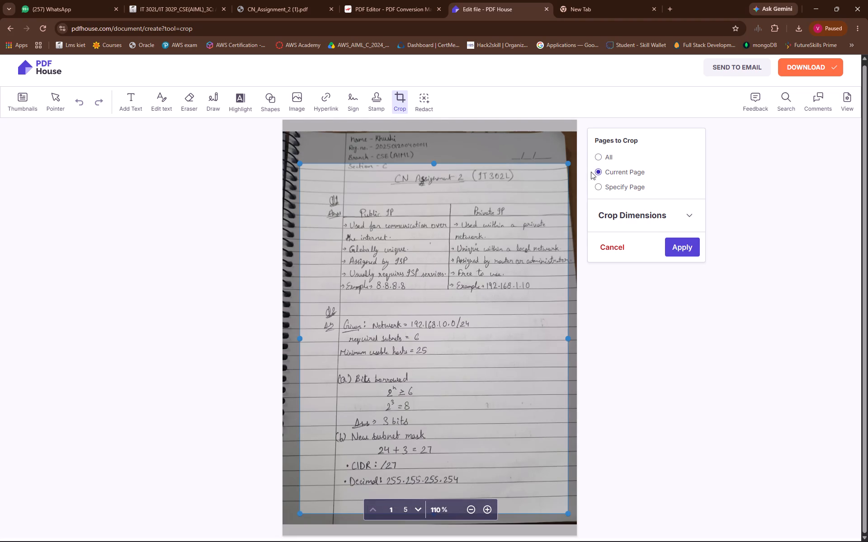
{"action": "left_click_drag", "start_coordinate": [432, 163], "coordinate": [433, 167]}
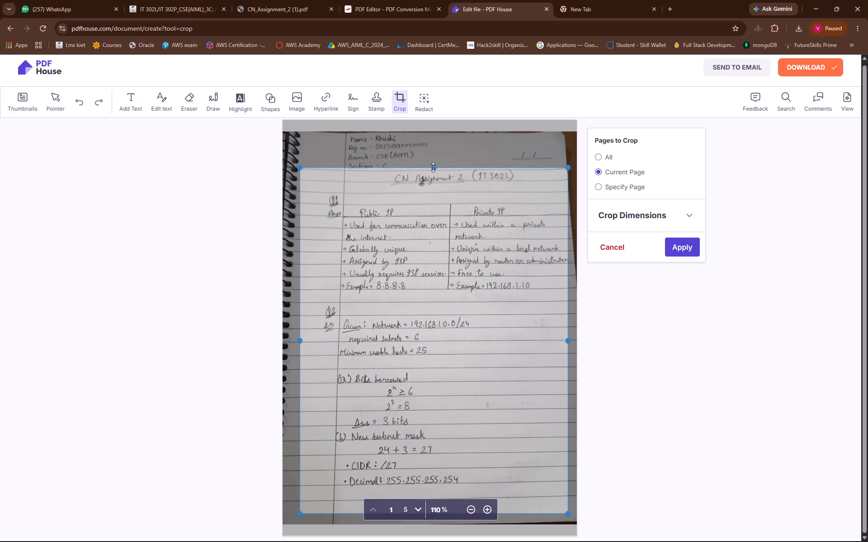
{"action": "left_click_drag", "start_coordinate": [433, 167], "coordinate": [434, 172]}
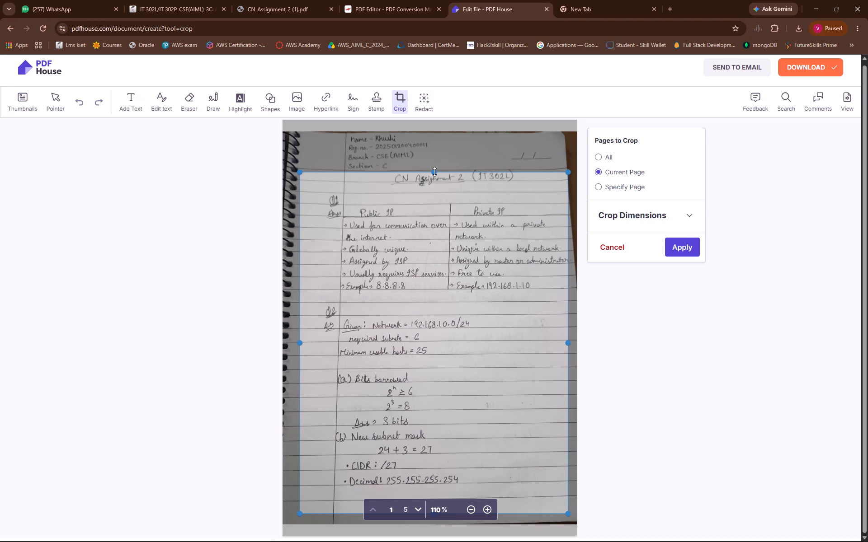
{"action": "left_click_drag", "start_coordinate": [434, 172], "coordinate": [434, 171]}
Check page two without the crop area and set the crop to cover all pages again.
{"action": "scroll", "coordinate": [493, 317], "scroll_direction": "down", "scroll_amount": 2}
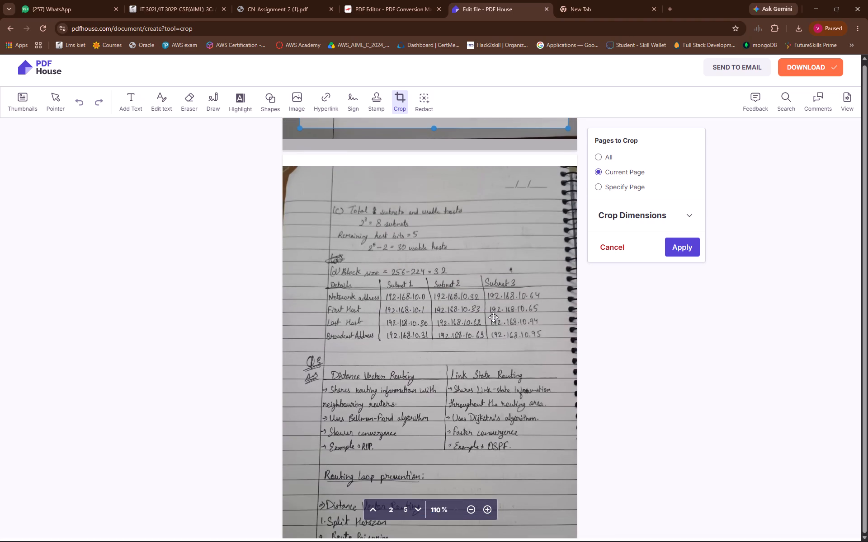
{"action": "scroll", "coordinate": [493, 317], "scroll_direction": "down", "scroll_amount": 2}
{"action": "scroll", "coordinate": [493, 317], "scroll_direction": "up", "scroll_amount": 1}
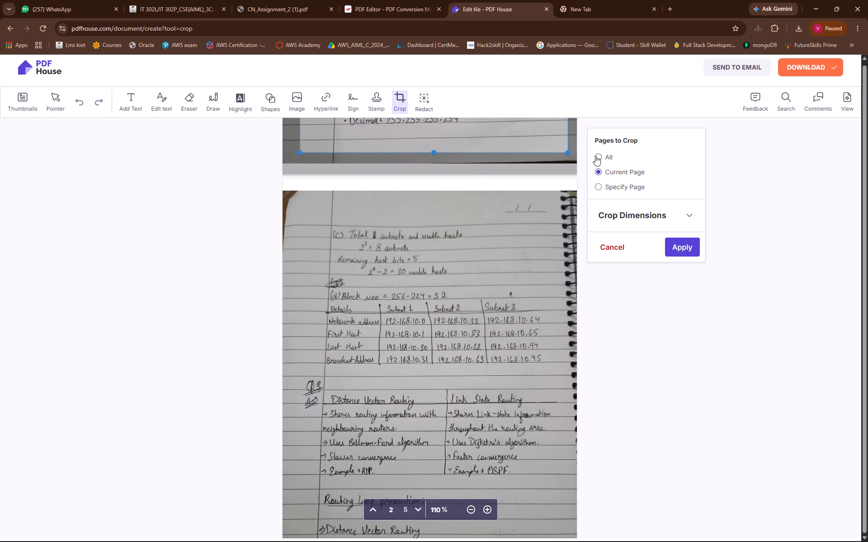
{"action": "left_click", "coordinate": [595, 156]}
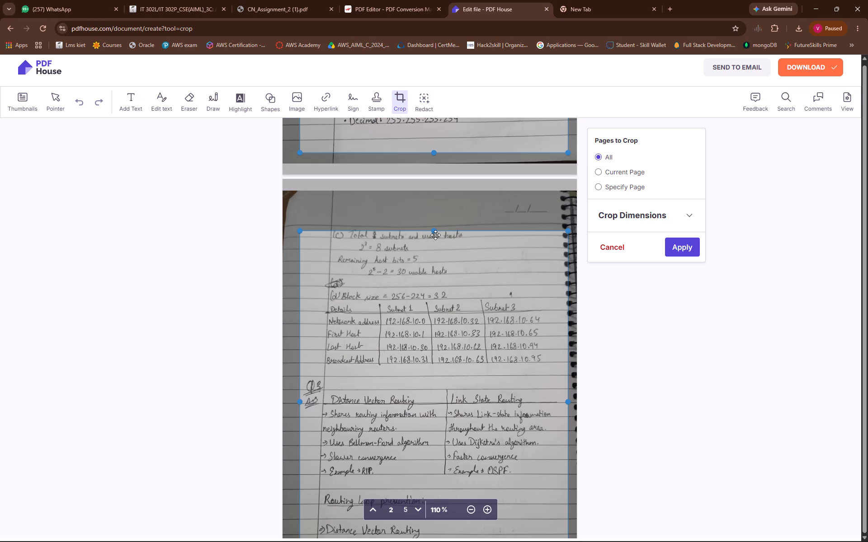
Move the whole crop area slightly up on page three to take in the "3. Hold-Down Timer" line, and check page one.
{"action": "scroll", "coordinate": [435, 235], "scroll_direction": "down", "scroll_amount": 4}
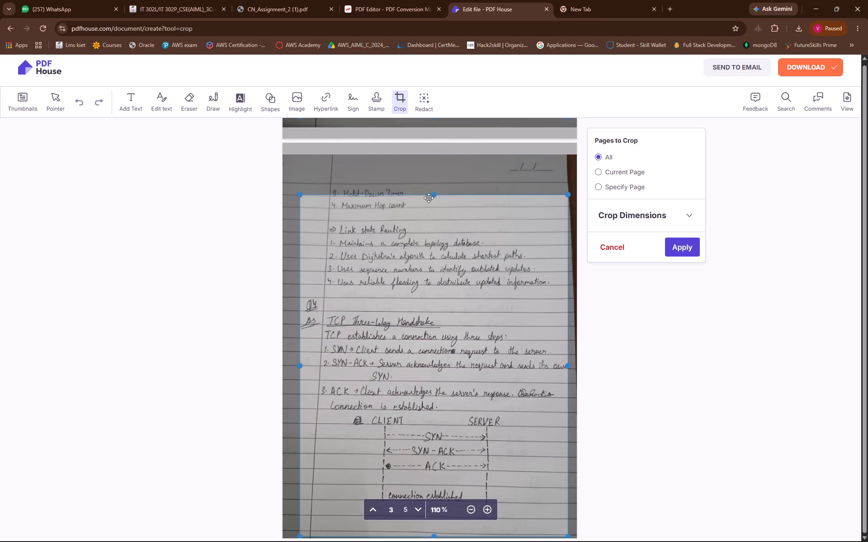
{"action": "left_click", "coordinate": [441, 199]}
{"action": "scroll", "coordinate": [440, 197], "scroll_direction": "down", "scroll_amount": 3}
{"action": "scroll", "coordinate": [440, 197], "scroll_direction": "up", "scroll_amount": 8}
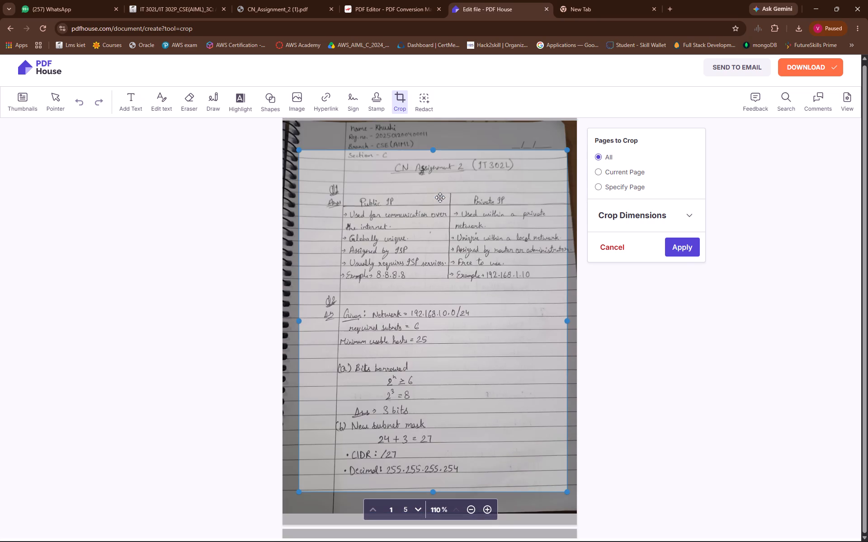
Apply the crop permanently to all pages and look over the cropped result.
{"action": "left_click", "coordinate": [683, 251]}
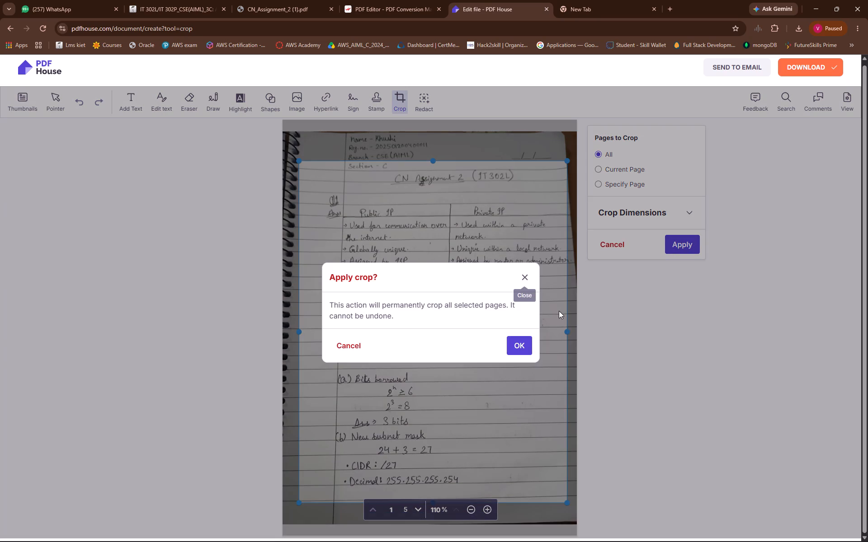
{"action": "left_click", "coordinate": [522, 346]}
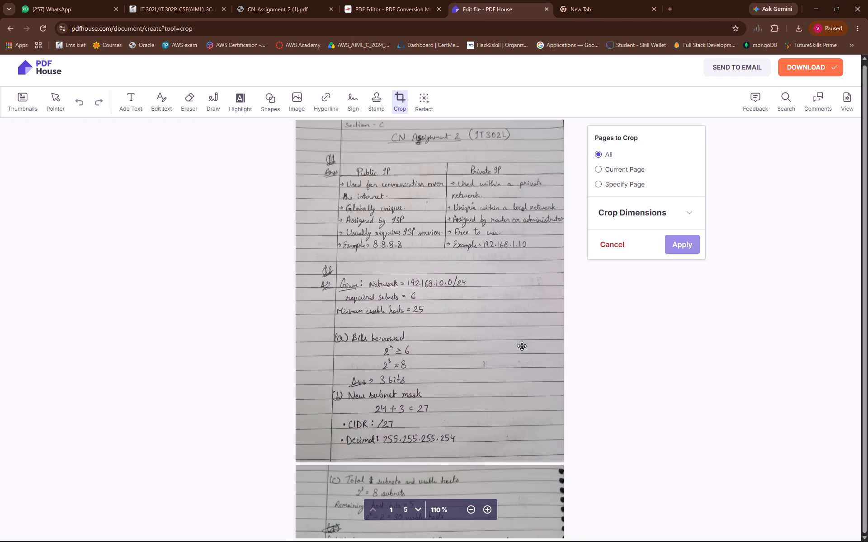
{"action": "scroll", "coordinate": [522, 346], "scroll_direction": "down", "scroll_amount": 2}
{"action": "scroll", "coordinate": [522, 346], "scroll_direction": "up", "scroll_amount": 1}
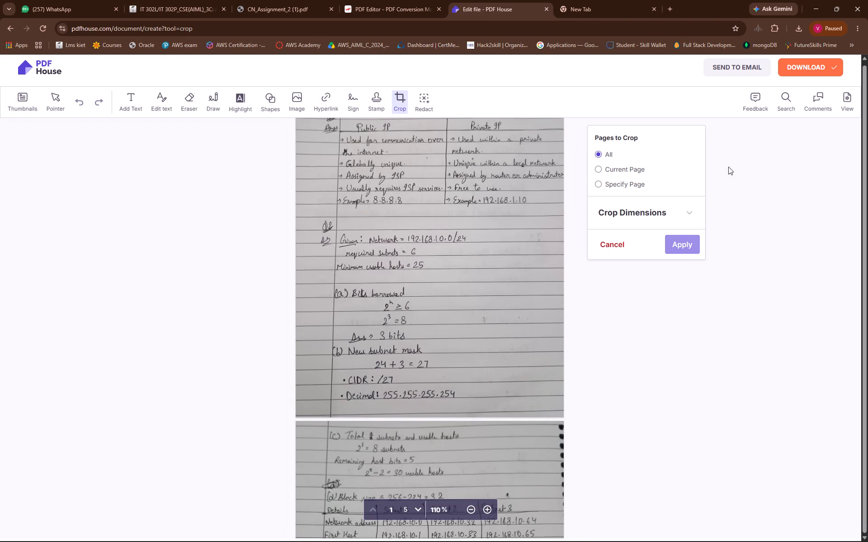
Download the cropped document in PDF format under the file name CN_Assignment2.
{"action": "left_click", "coordinate": [813, 61]}
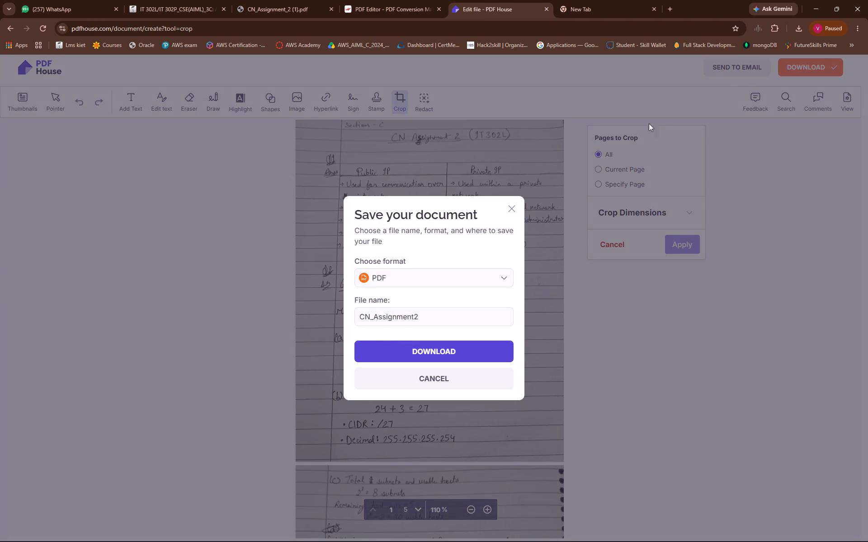
{"action": "left_click", "coordinate": [423, 348]}
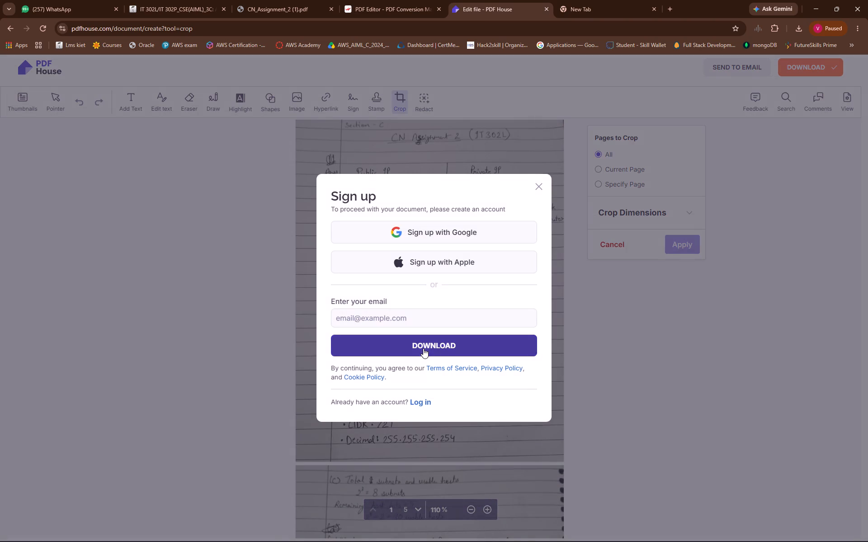
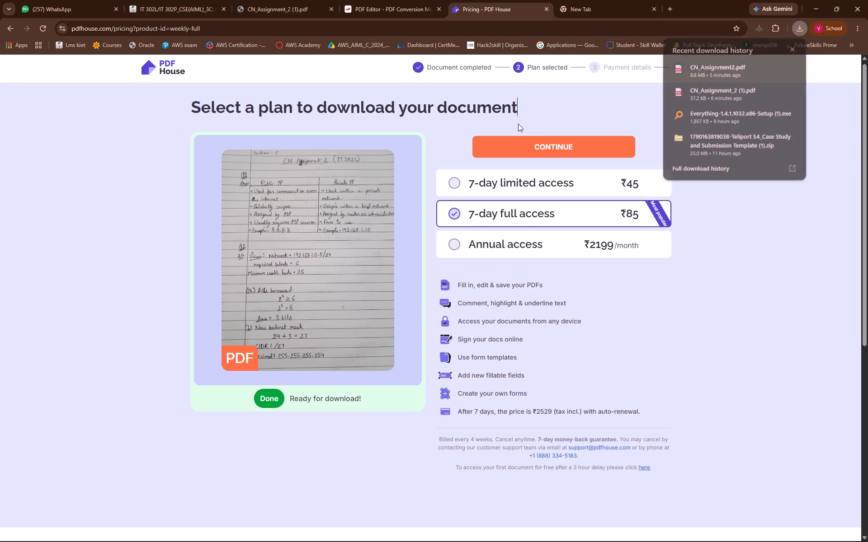
Open CN_Assignment_2 (1).pdf from the Downloads folder in Microsoft Edge, view its print preview, and close the file.
{"action": "left_click", "coordinate": [397, 0]}
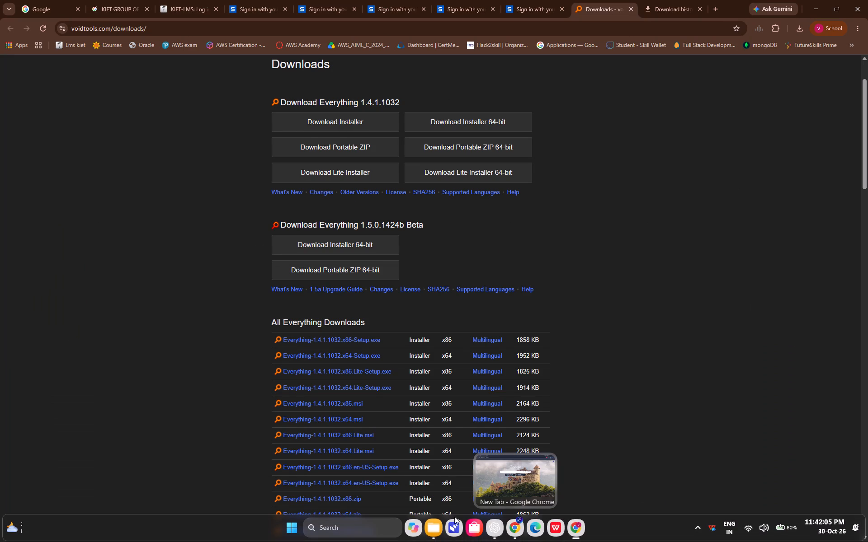
{"action": "left_click", "coordinate": [433, 476]}
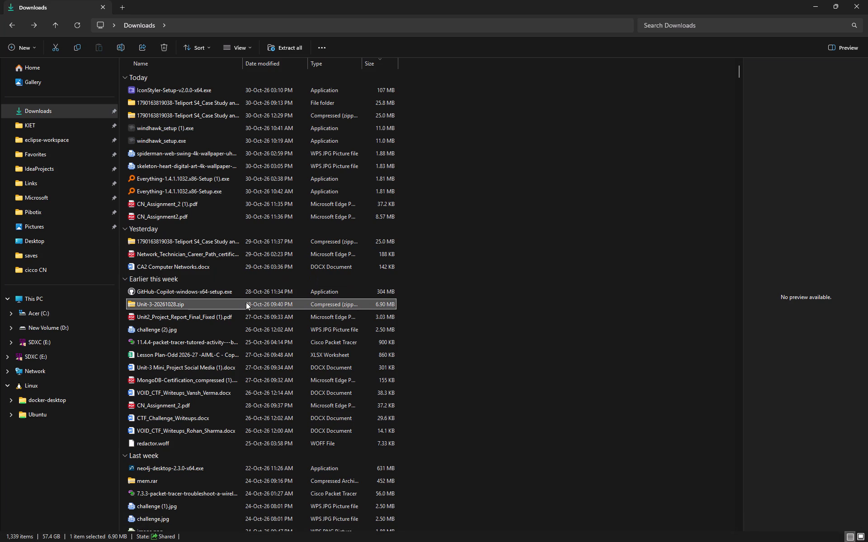
{"action": "left_click", "coordinate": [43, 110]}
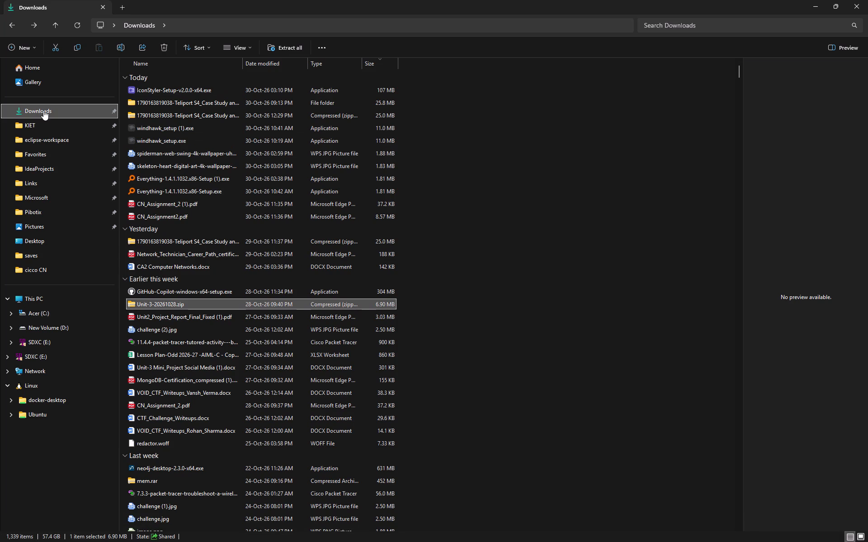
{"action": "scroll", "coordinate": [143, 98], "scroll_direction": "up", "scroll_amount": 1}
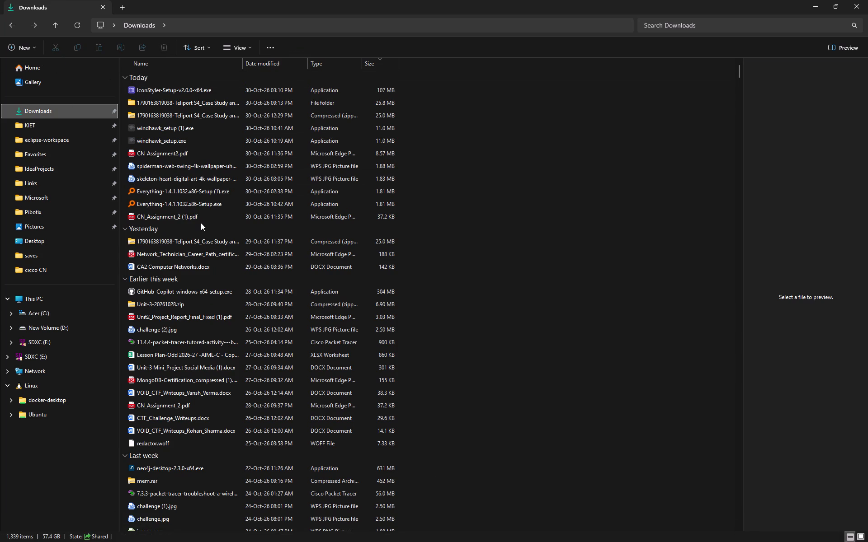
{"action": "double_click", "coordinate": [202, 220]}
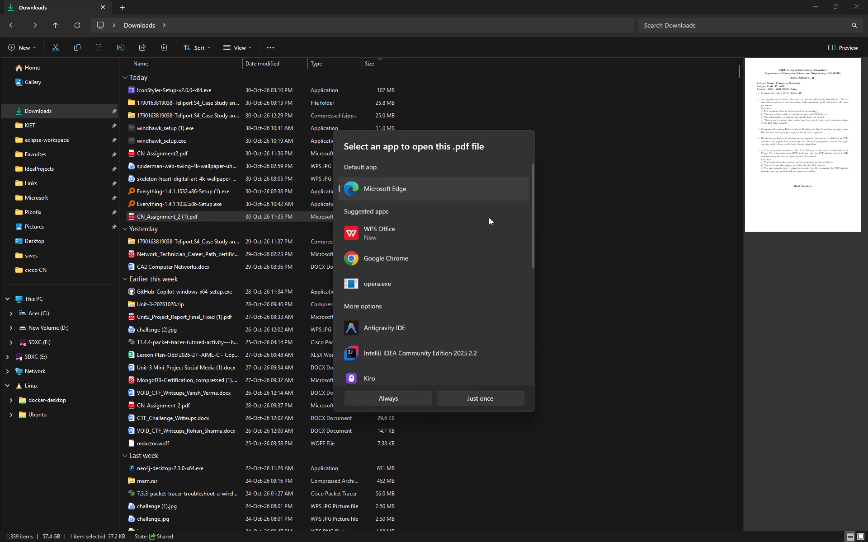
{"action": "left_click", "coordinate": [404, 405]}
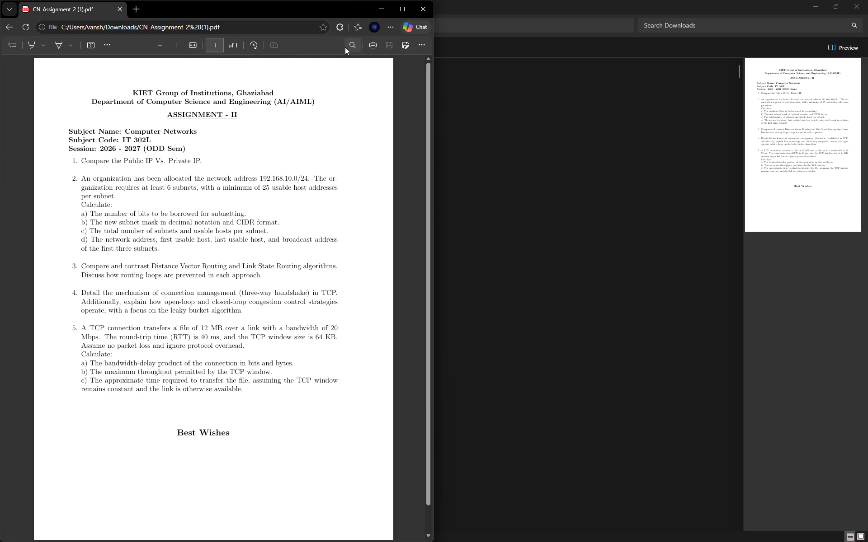
{"action": "left_click", "coordinate": [404, 8]}
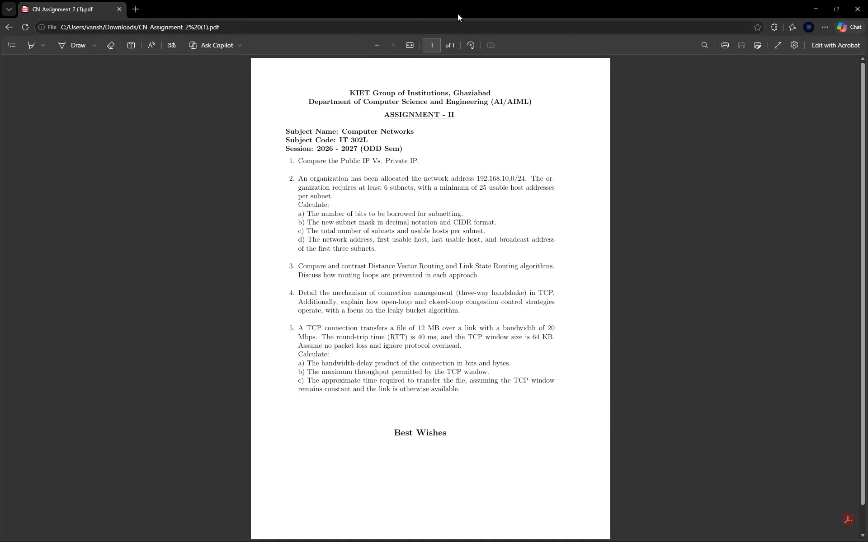
{"action": "left_click", "coordinate": [720, 41]}
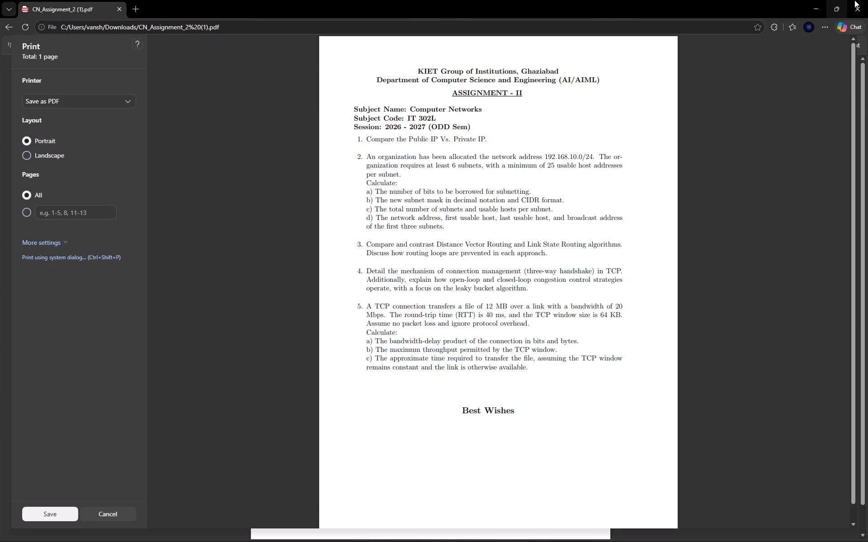
{"action": "left_click", "coordinate": [855, 0]}
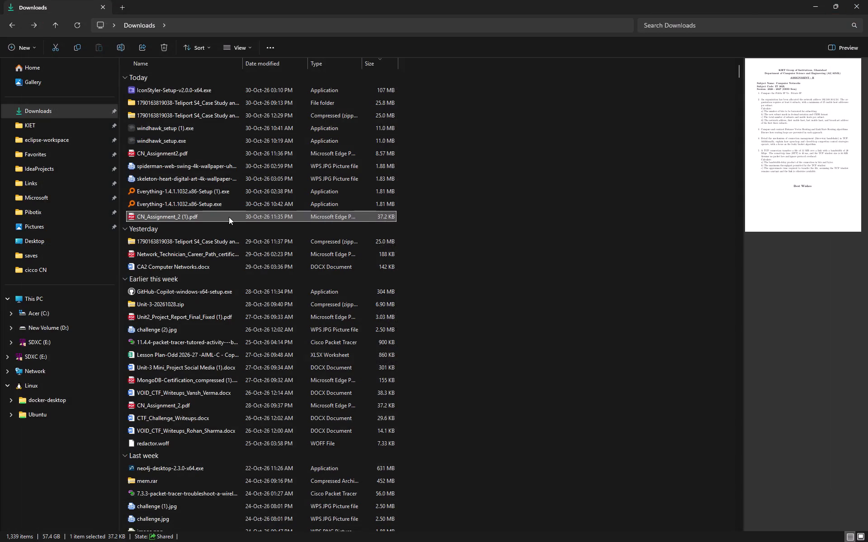
Open the scanned CN_Assignment2.pdf from the recent files in Microsoft Edge and briefly view page one in full screen.
{"action": "left_click", "coordinate": [55, 84]}
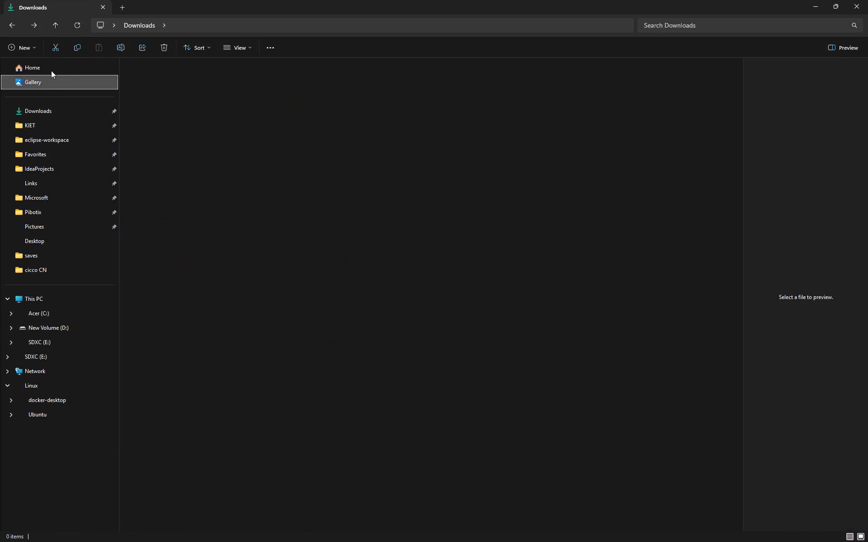
{"action": "left_click", "coordinate": [51, 70]}
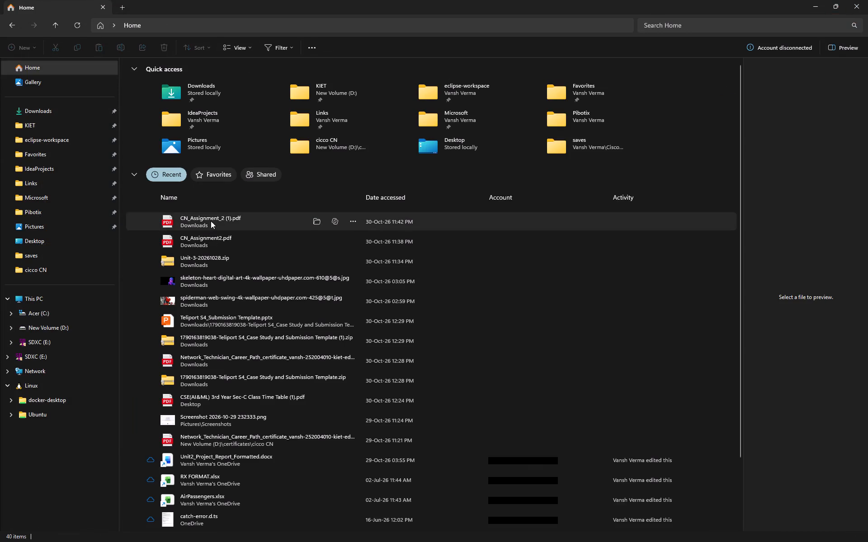
{"action": "left_click", "coordinate": [211, 221]}
{"action": "double_click", "coordinate": [214, 236]}
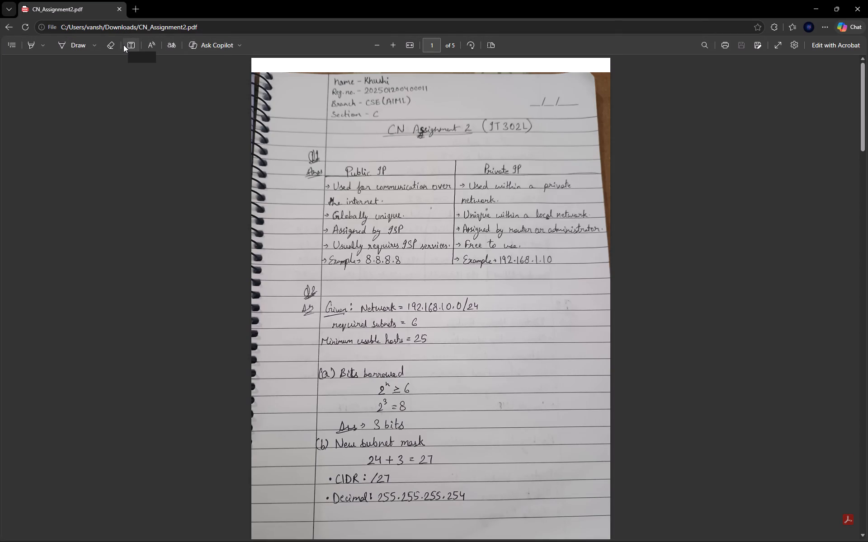
{"action": "left_click", "coordinate": [777, 50]}
{"action": "double_click", "coordinate": [730, 75]}
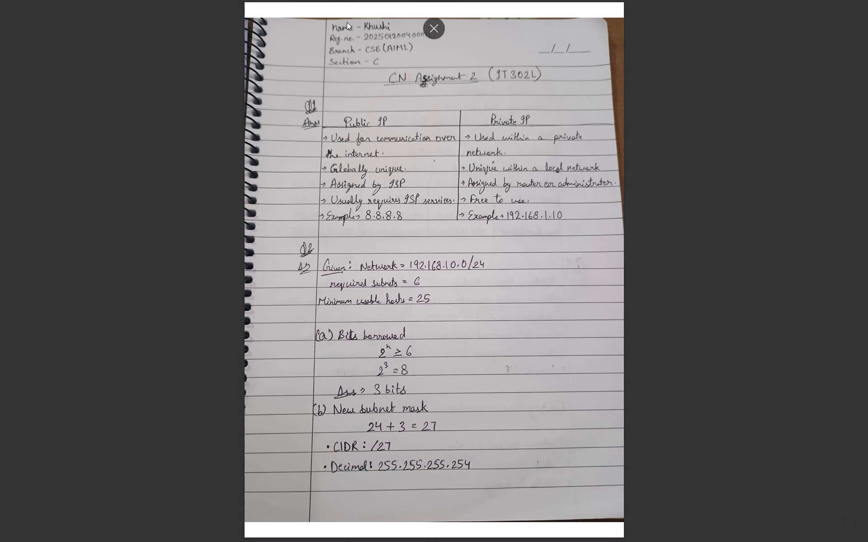
{"action": "left_click", "coordinate": [436, 37]}
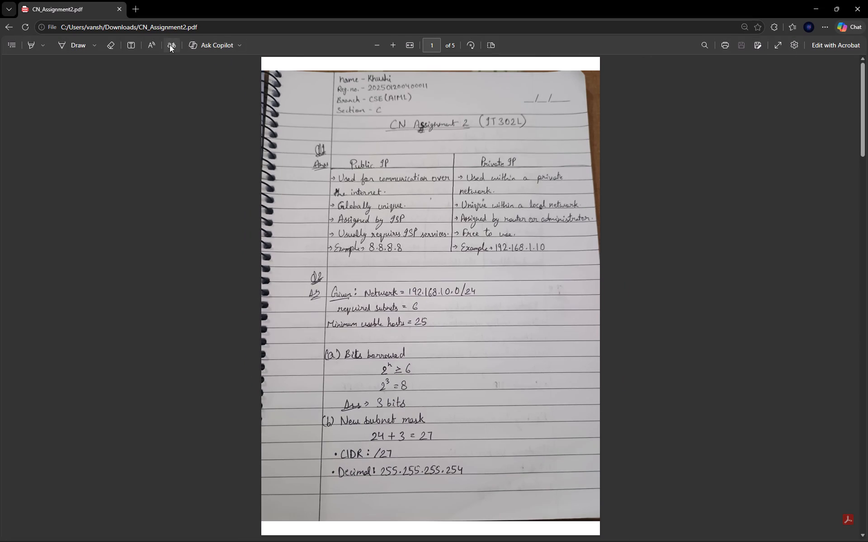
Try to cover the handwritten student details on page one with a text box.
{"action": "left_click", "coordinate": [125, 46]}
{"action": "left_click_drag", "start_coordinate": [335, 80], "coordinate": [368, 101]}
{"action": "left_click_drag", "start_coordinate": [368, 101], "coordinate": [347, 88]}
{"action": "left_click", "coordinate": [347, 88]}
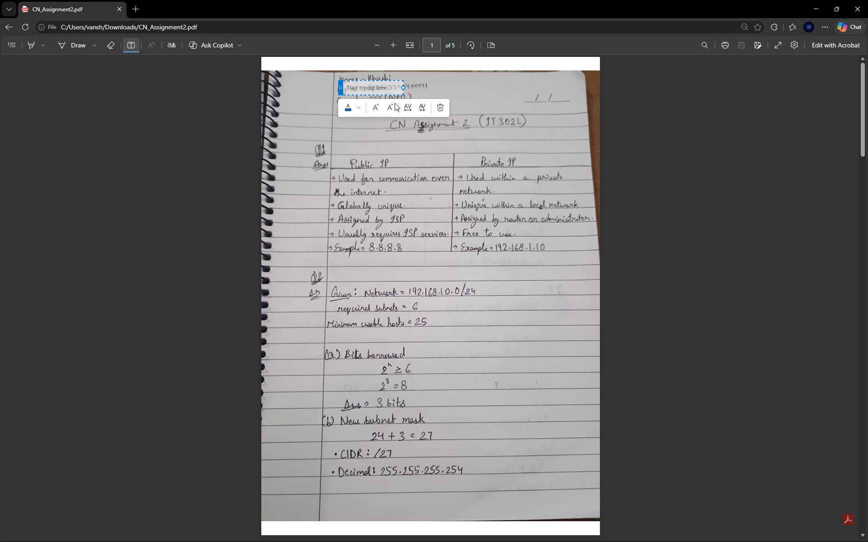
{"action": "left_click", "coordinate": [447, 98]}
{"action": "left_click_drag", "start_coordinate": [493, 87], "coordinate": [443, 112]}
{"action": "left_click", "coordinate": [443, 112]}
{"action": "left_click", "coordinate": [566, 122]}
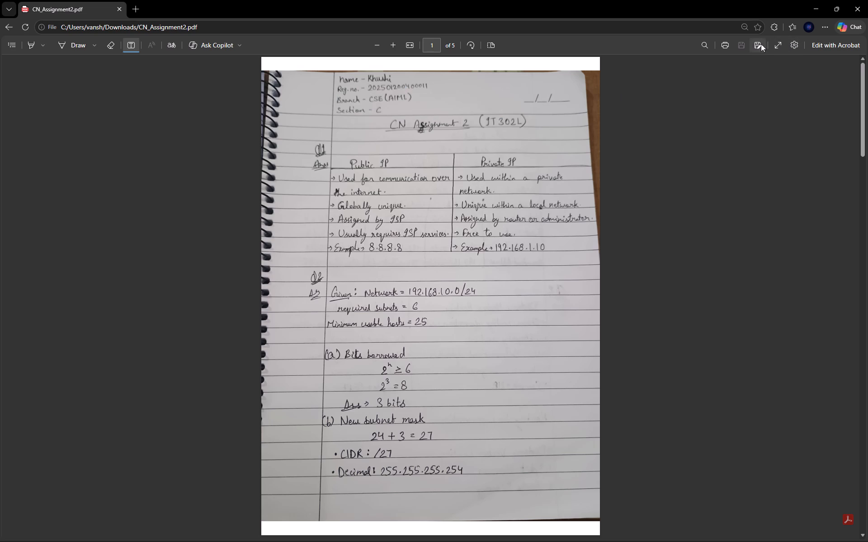
Open the print preview of CN_Assignment2.pdf and examine the available printers and the previewed page one.
{"action": "left_click", "coordinate": [730, 44]}
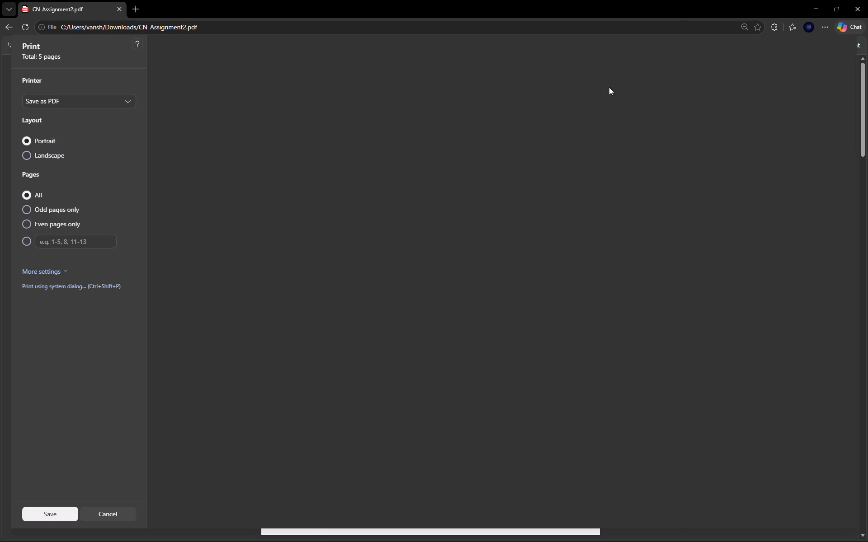
{"action": "left_click", "coordinate": [459, 49]}
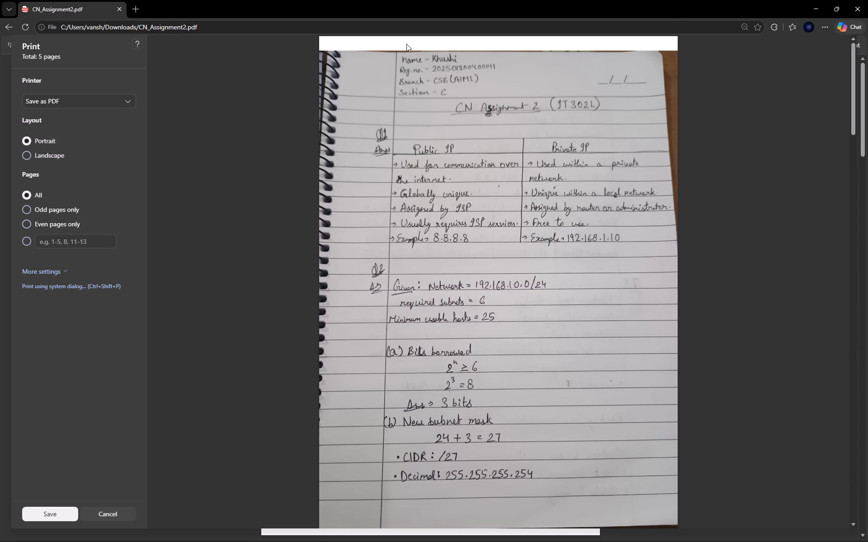
{"action": "scroll", "coordinate": [65, 364], "scroll_direction": "down", "scroll_amount": 1}
{"action": "scroll", "coordinate": [477, 297], "scroll_direction": "down", "scroll_amount": 1}
{"action": "scroll", "coordinate": [538, 168], "scroll_direction": "down", "scroll_amount": 2}
{"action": "scroll", "coordinate": [538, 168], "scroll_direction": "up", "scroll_amount": 5}
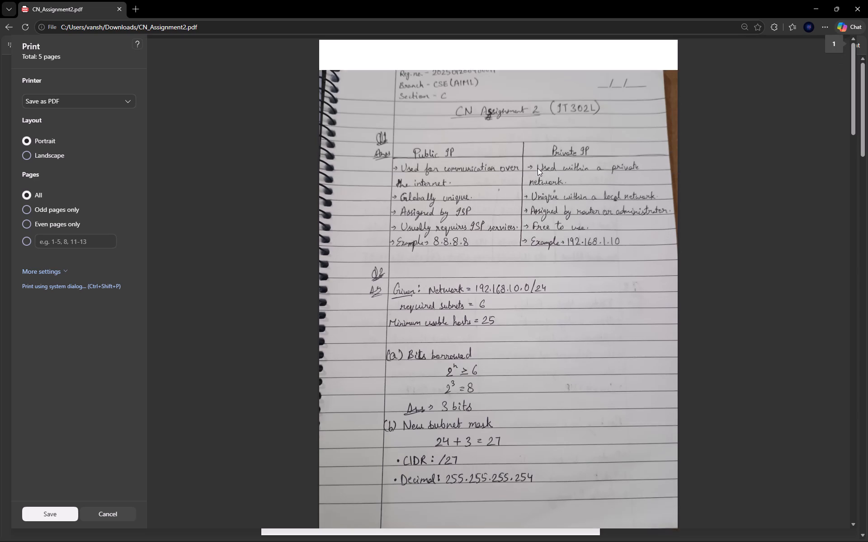
{"action": "triple_click", "coordinate": [486, 215]}
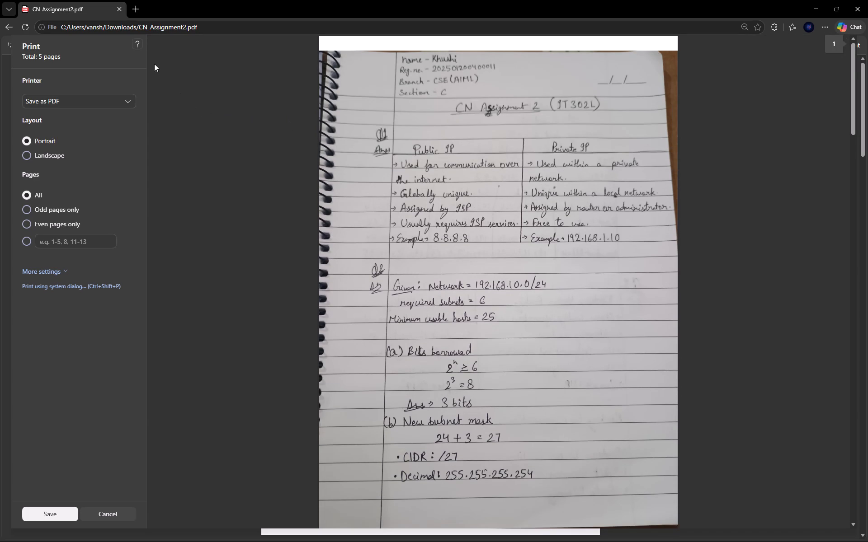
{"action": "left_click", "coordinate": [120, 100]}
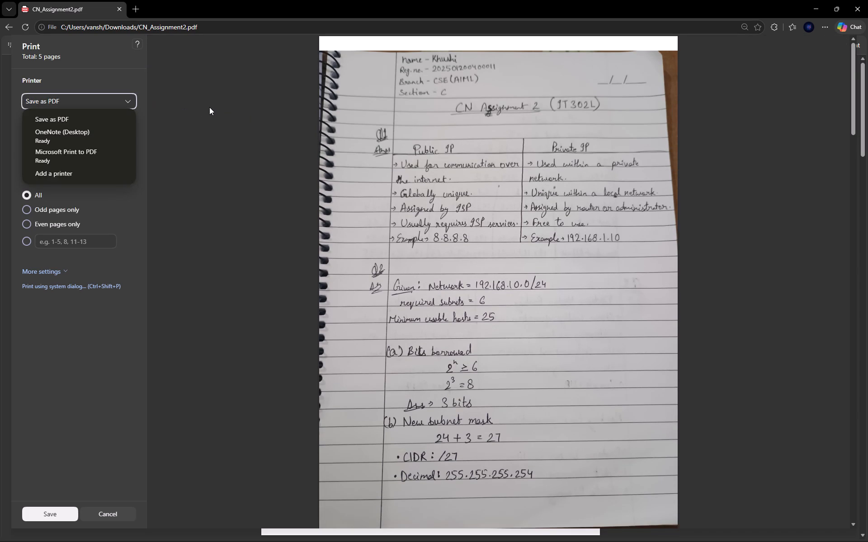
{"action": "left_click", "coordinate": [209, 107]}
{"action": "scroll", "coordinate": [209, 107], "scroll_direction": "up", "scroll_amount": 4}
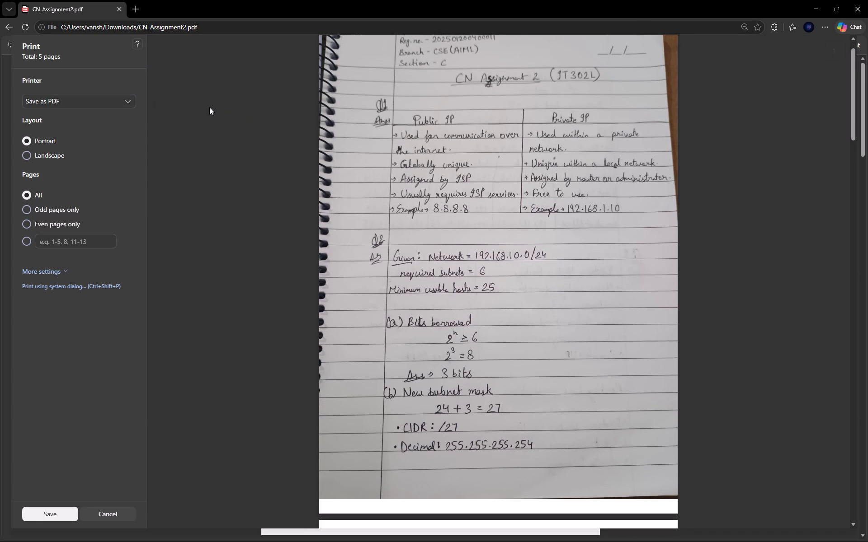
{"action": "scroll", "coordinate": [209, 107], "scroll_direction": "up", "scroll_amount": 1}
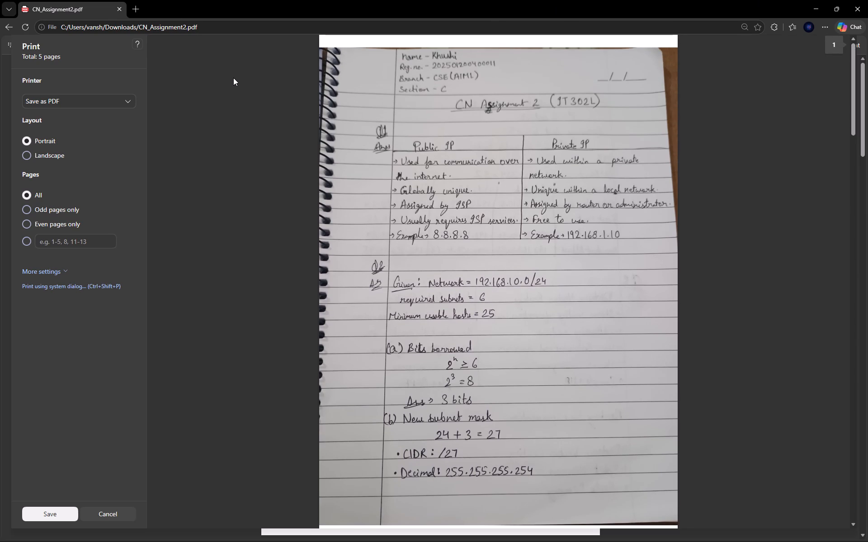
Capture page one of the preview from the "CN Assignment 2 (IT302L)" heading to below the "Decimal: 255.255.255.254" line, leaving out the student details.
{"action": "key", "text": "Print"}
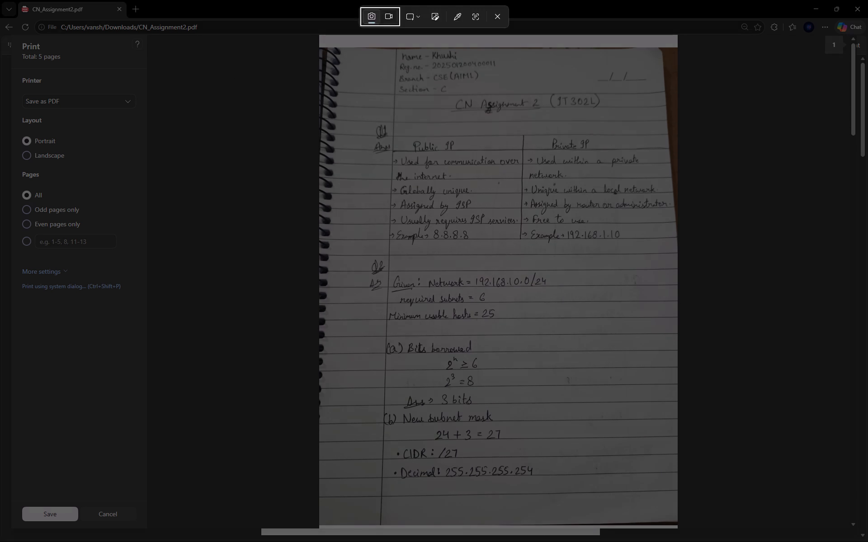
{"action": "left_click_drag", "start_coordinate": [347, 95], "coordinate": [663, 488]}
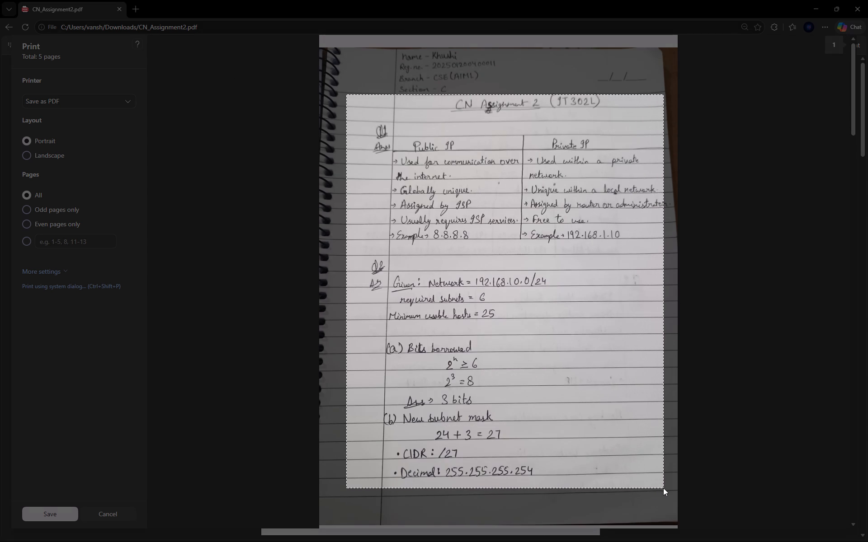
{"action": "left_click_drag", "start_coordinate": [663, 488], "coordinate": [671, 490]}
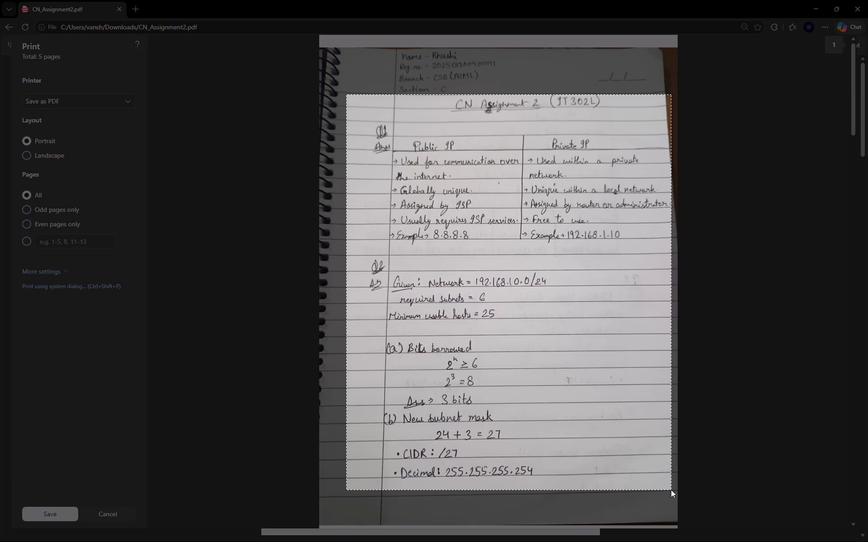
{"action": "left_click_drag", "start_coordinate": [671, 490], "coordinate": [670, 490]}
Switch to Google Chrome and look over page one of the scan in the PDFSimpli editor and the CN_Assignment_2 (1).pdf tab.
{"action": "left_click", "coordinate": [809, 1]}
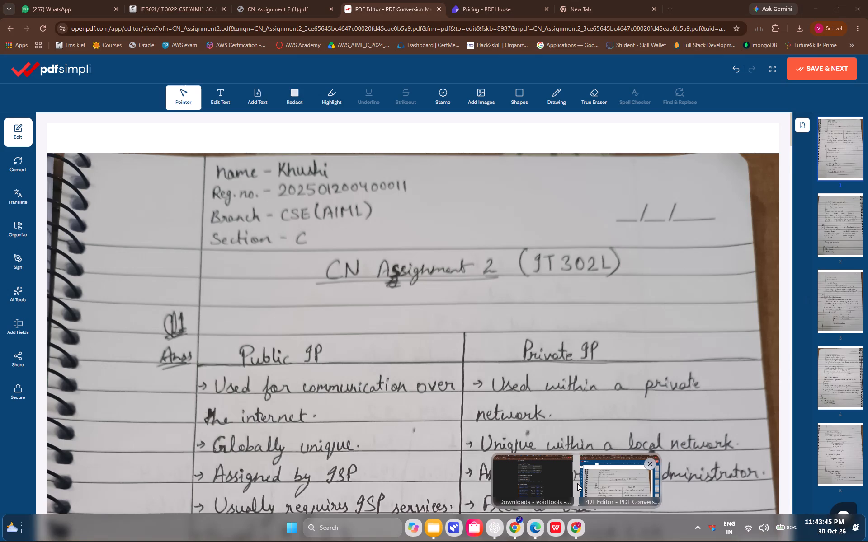
{"action": "left_click", "coordinate": [618, 483]}
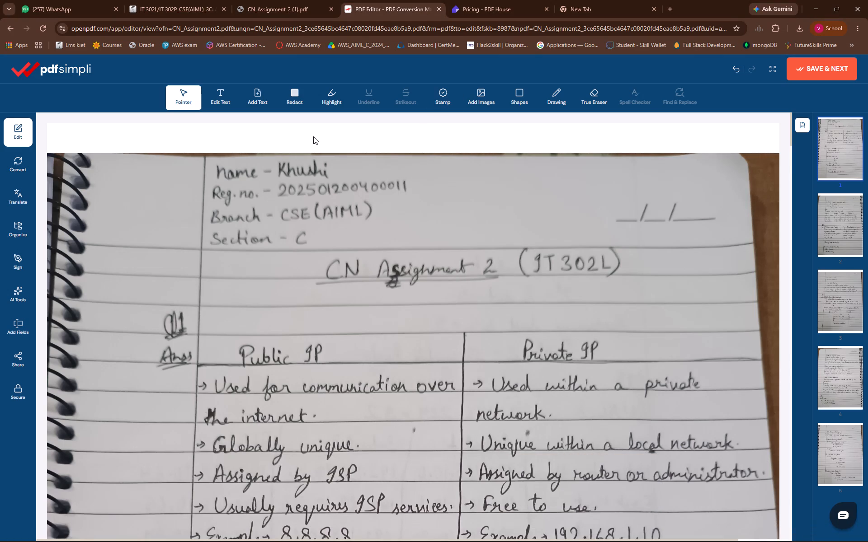
{"action": "scroll", "coordinate": [420, 287], "scroll_direction": "down", "scroll_amount": 2}
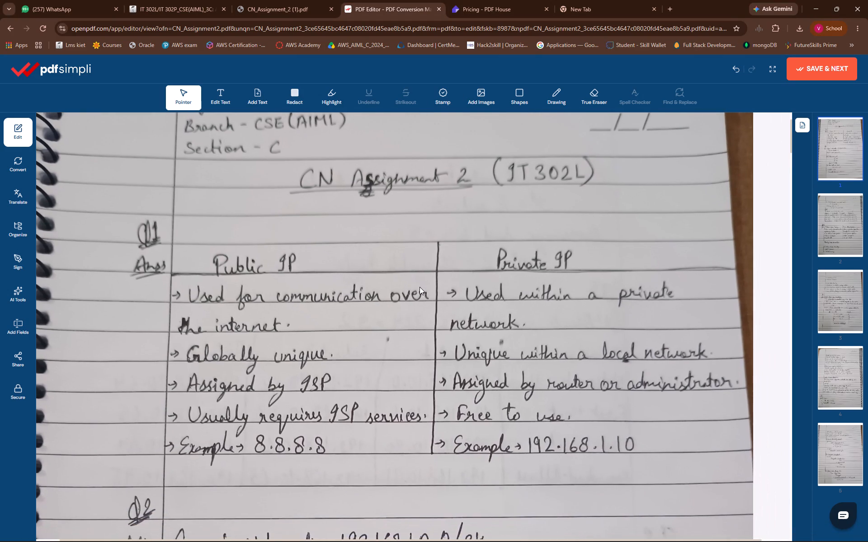
{"action": "scroll", "coordinate": [420, 287], "scroll_direction": "down", "scroll_amount": 1}
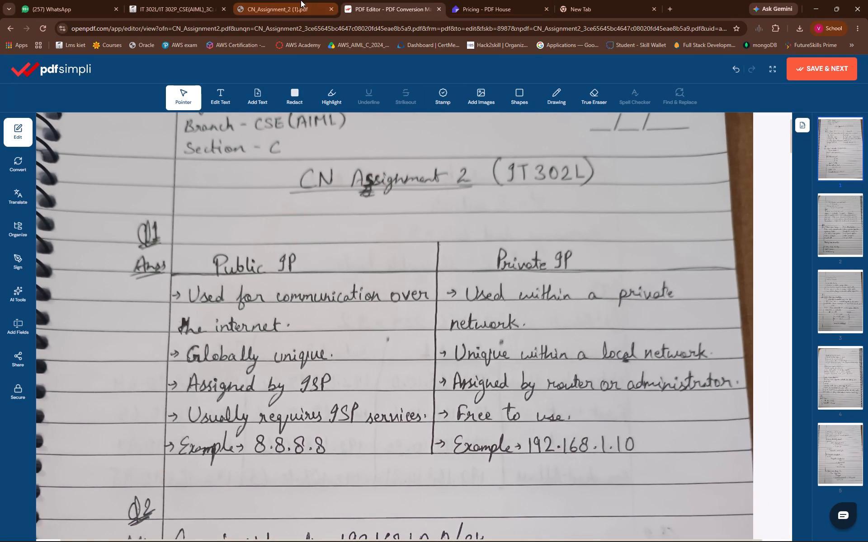
{"action": "left_click", "coordinate": [296, 0]}
{"action": "left_click", "coordinate": [404, 0]}
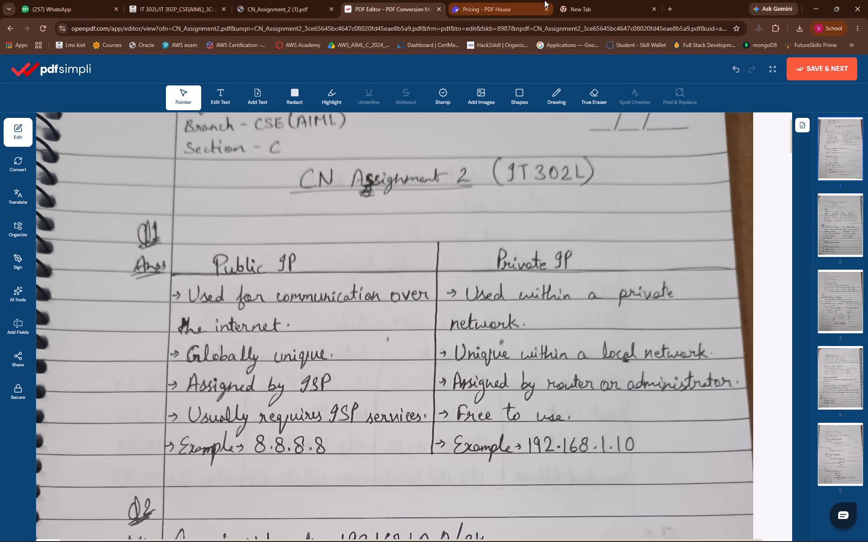
Leave the PDF House plan page for the earlier Google results on cropping PDFs and open Smallpdf's Crop PDF Online page.
{"action": "left_click", "coordinate": [476, 0]}
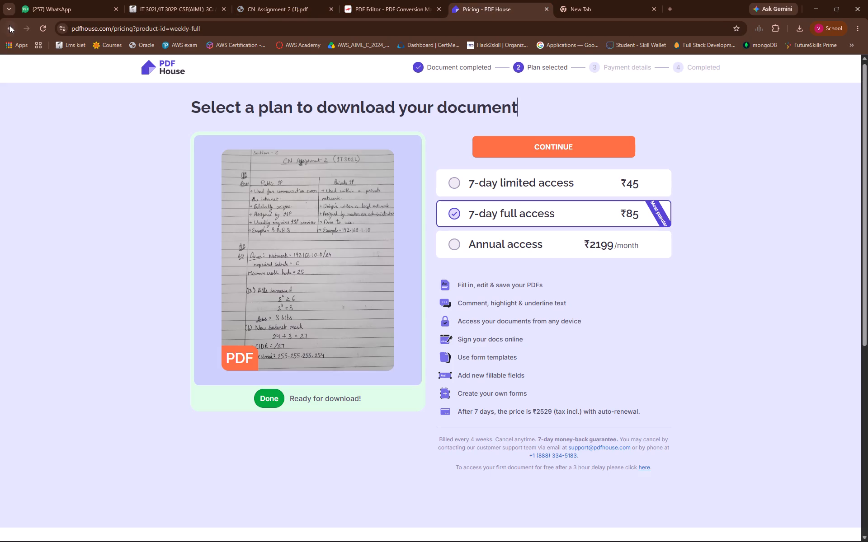
{"action": "double_click", "coordinate": [9, 25]}
{"action": "left_click", "coordinate": [9, 25]}
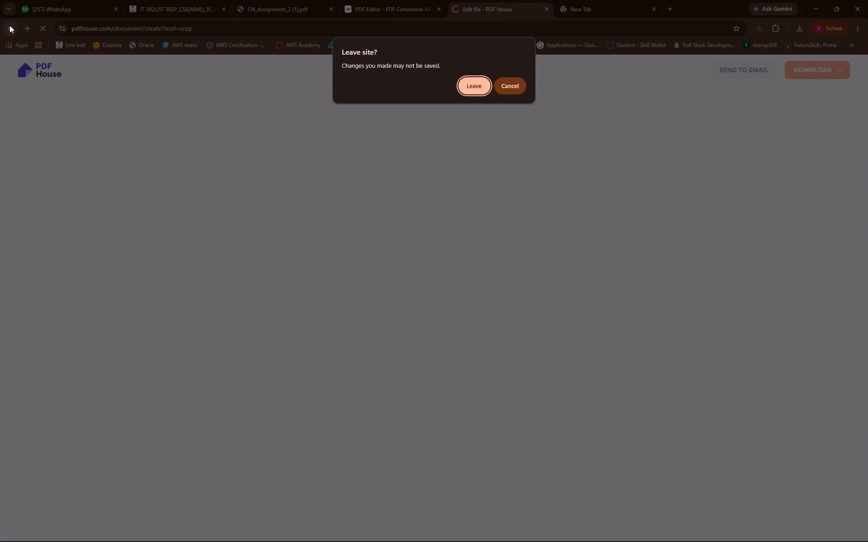
{"action": "left_click", "coordinate": [471, 87]}
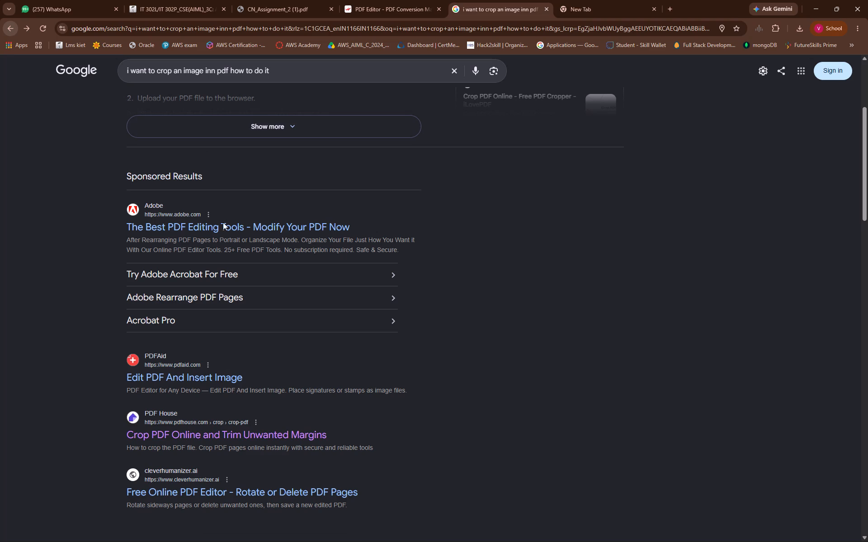
{"action": "scroll", "coordinate": [230, 241], "scroll_direction": "down", "scroll_amount": 3}
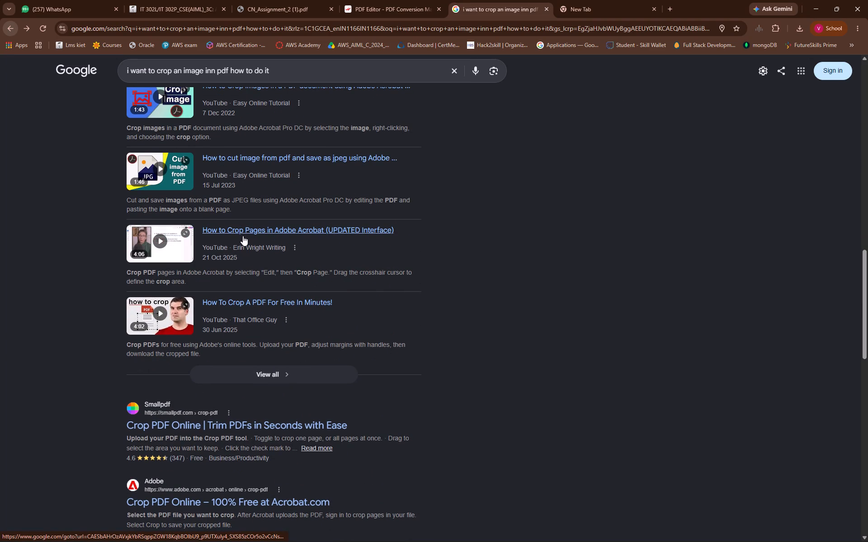
{"action": "scroll", "coordinate": [243, 236], "scroll_direction": "down", "scroll_amount": 2}
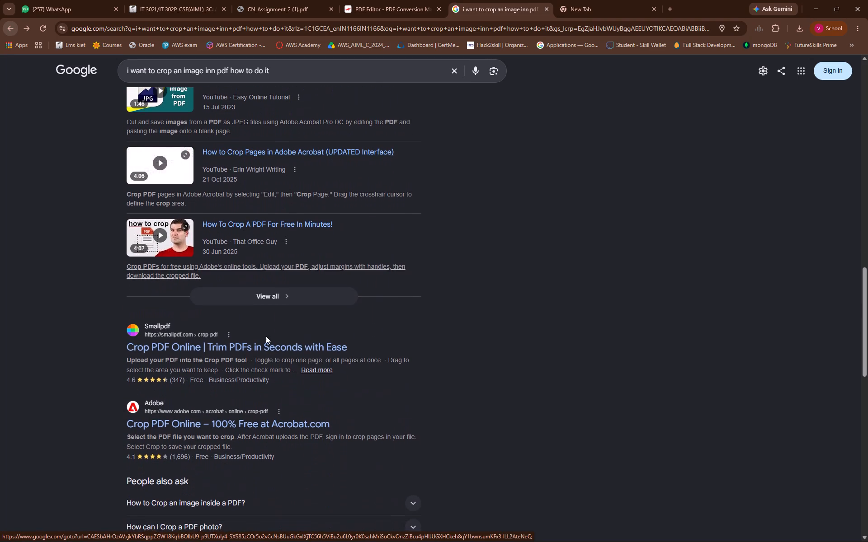
{"action": "left_click", "coordinate": [281, 341]}
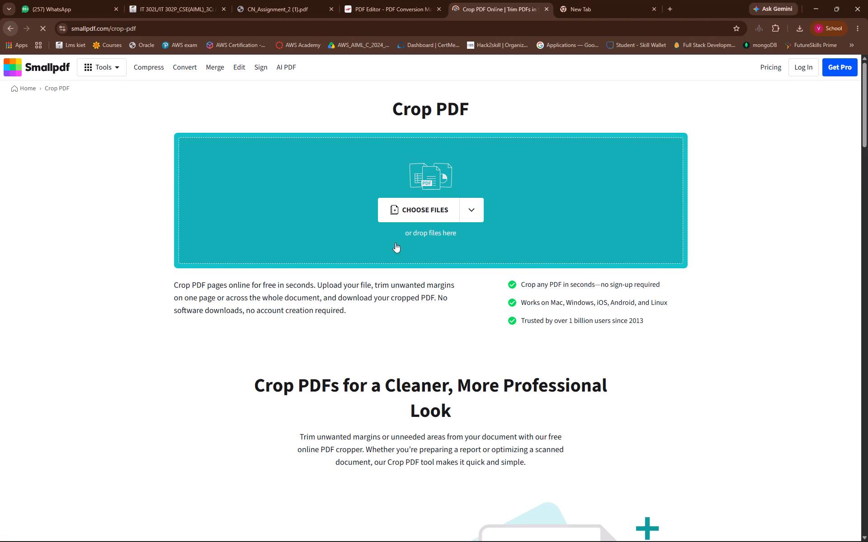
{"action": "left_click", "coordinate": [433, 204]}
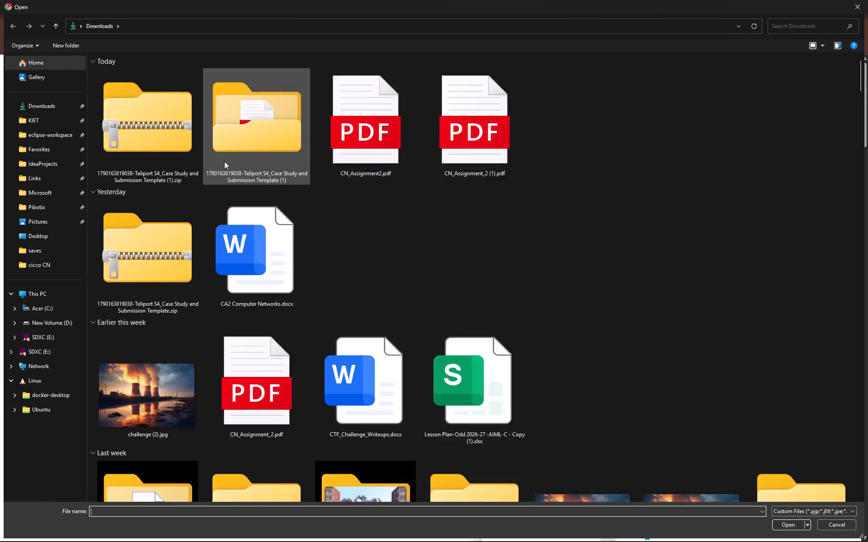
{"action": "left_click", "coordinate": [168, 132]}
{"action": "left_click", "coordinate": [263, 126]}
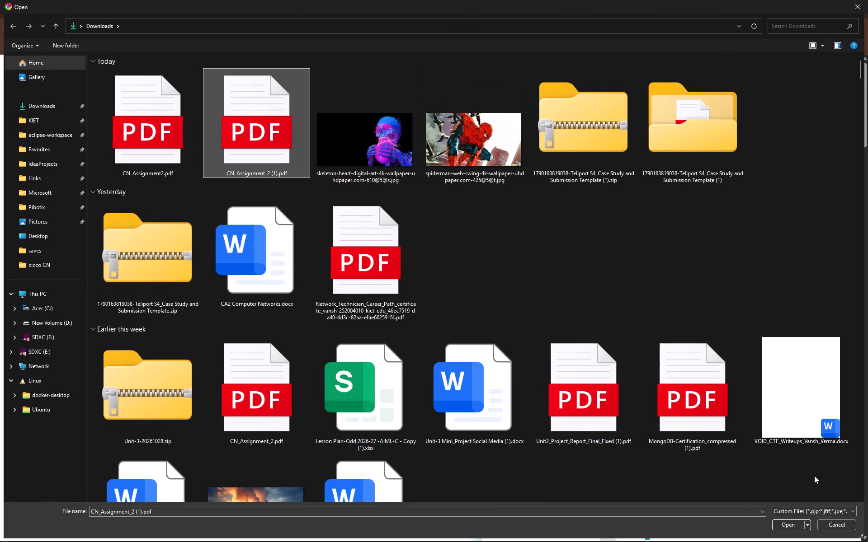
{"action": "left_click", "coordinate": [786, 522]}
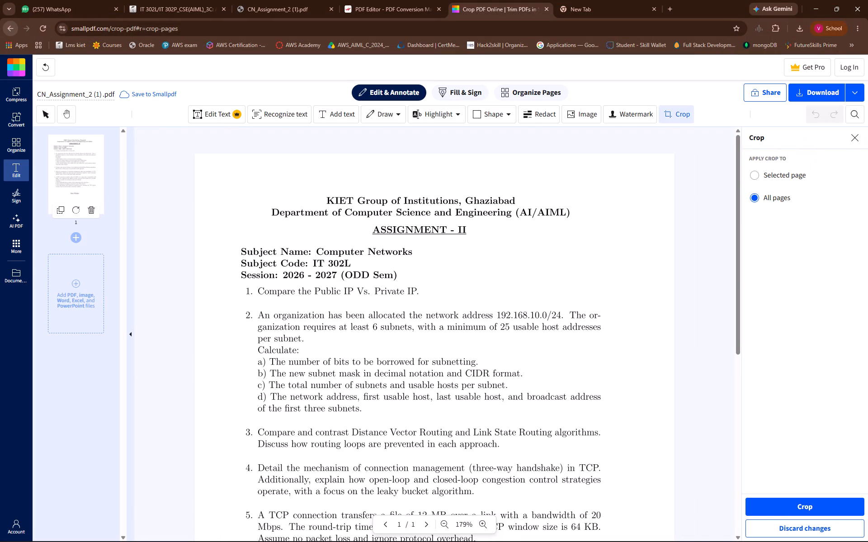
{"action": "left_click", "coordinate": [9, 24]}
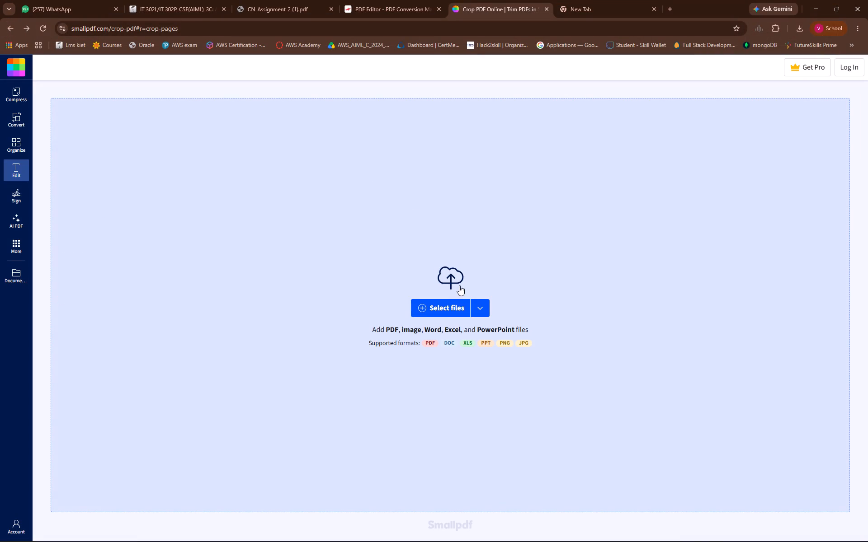
Load CN_Assignment2.pdf from Downloads into the Smallpdf crop tool.
{"action": "left_click", "coordinate": [448, 307]}
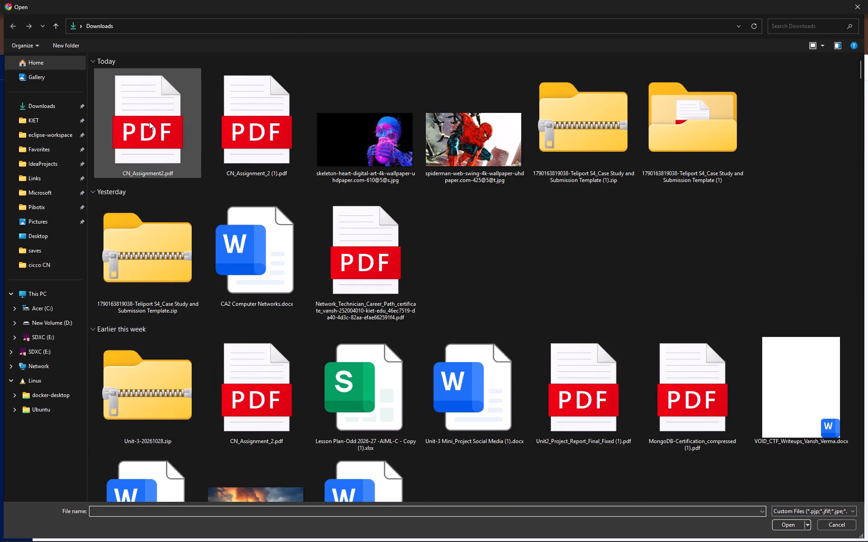
{"action": "left_click", "coordinate": [149, 121]}
{"action": "left_click", "coordinate": [781, 525]}
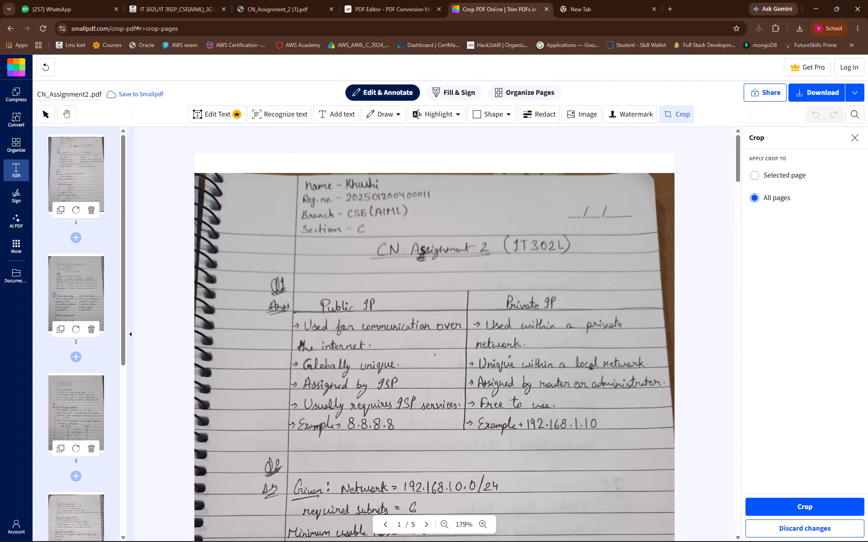
Mark a crop area on page one from the "CN Assignment 2 (IT302L)" heading to the page bottom, excluding the student details and spiral binding.
{"action": "scroll", "coordinate": [337, 207], "scroll_direction": "down", "scroll_amount": 1}
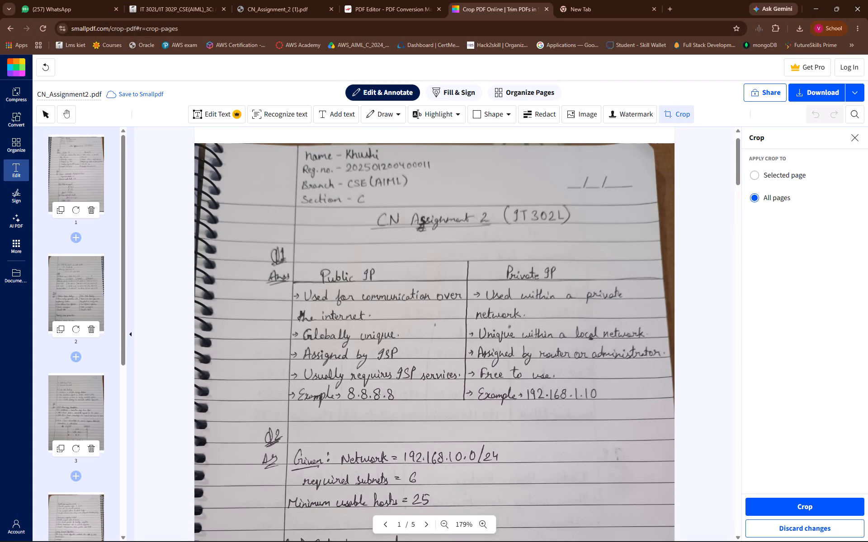
{"action": "left_click_drag", "start_coordinate": [227, 204], "coordinate": [567, 493]}
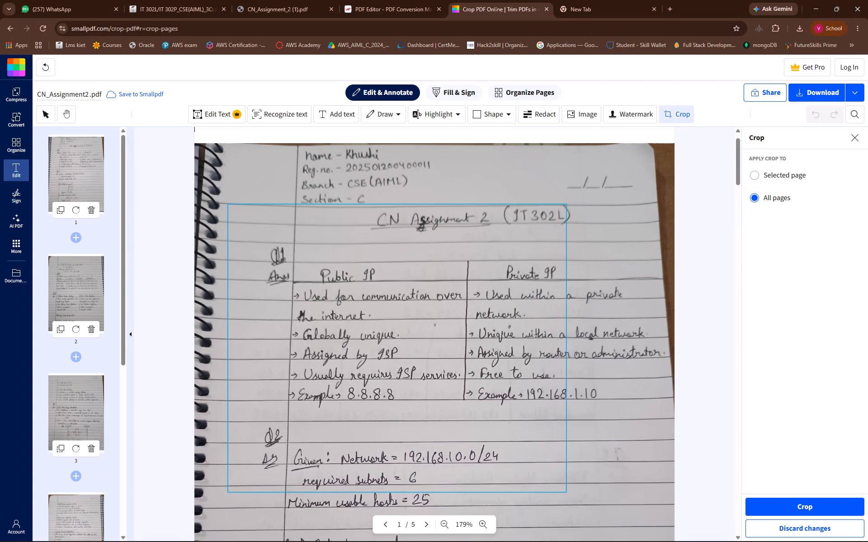
{"action": "left_click_drag", "start_coordinate": [567, 493], "coordinate": [662, 541]}
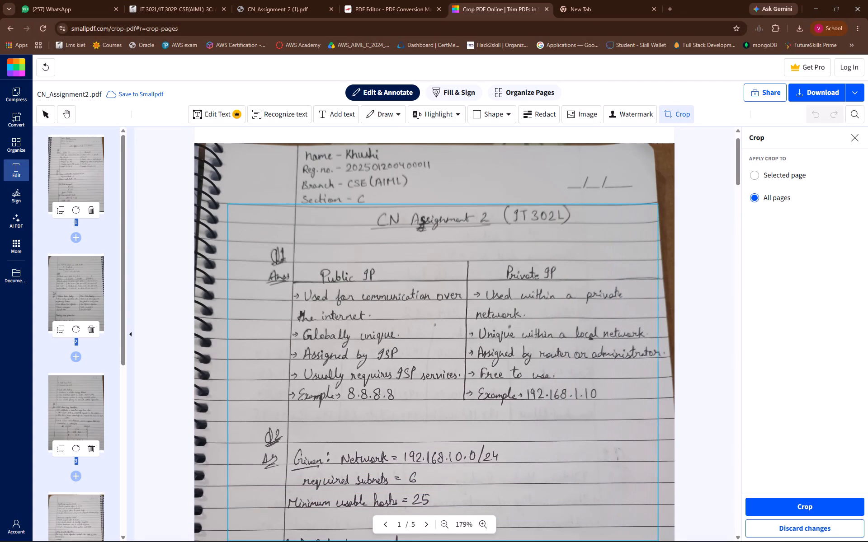
{"action": "left_click_drag", "start_coordinate": [662, 541], "coordinate": [518, 212]}
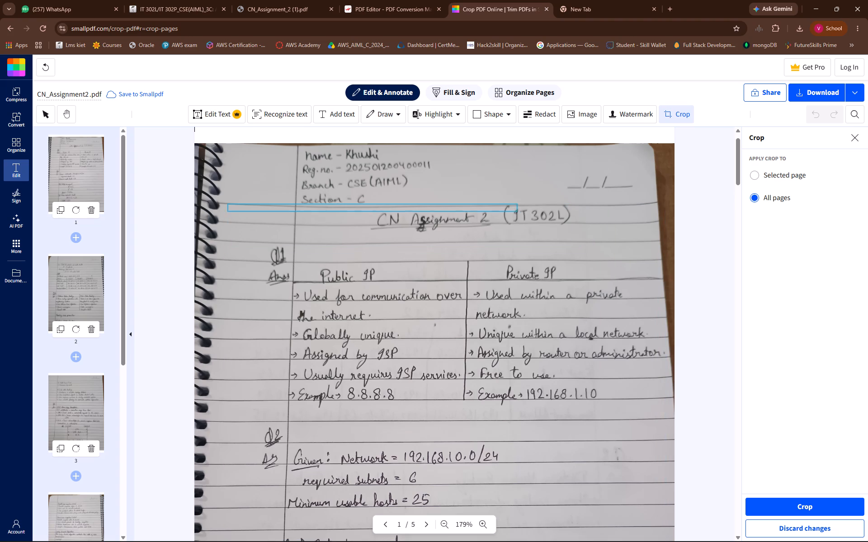
{"action": "left_click_drag", "start_coordinate": [518, 212], "coordinate": [589, 241]}
{"action": "scroll", "coordinate": [589, 241], "scroll_direction": "down", "scroll_amount": 2}
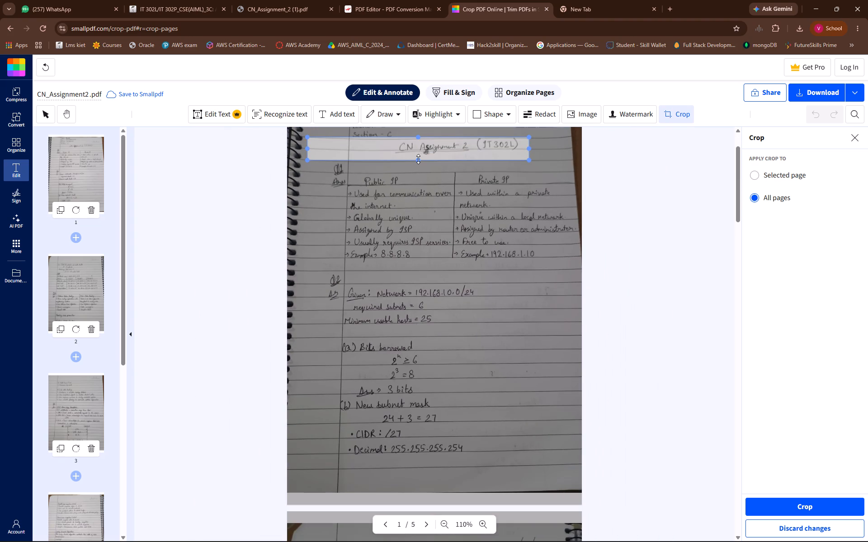
{"action": "left_click_drag", "start_coordinate": [418, 159], "coordinate": [512, 490]}
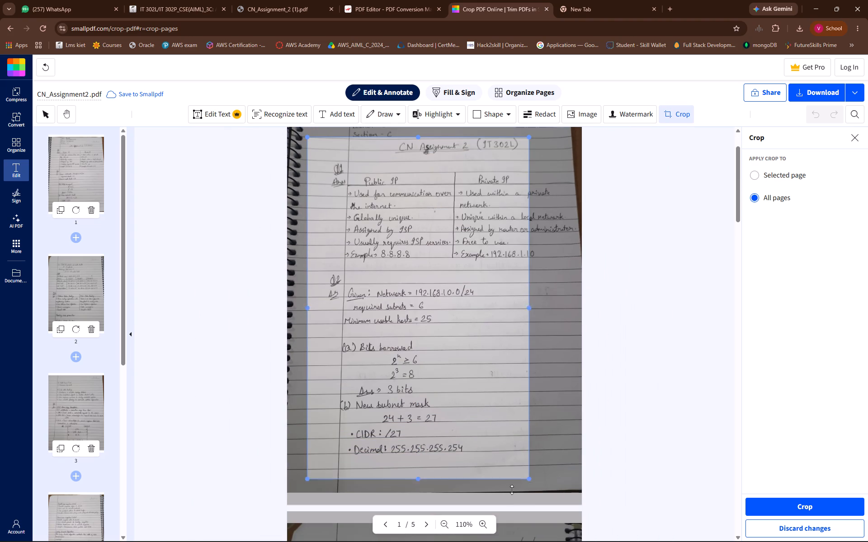
{"action": "left_click_drag", "start_coordinate": [512, 490], "coordinate": [512, 511]}
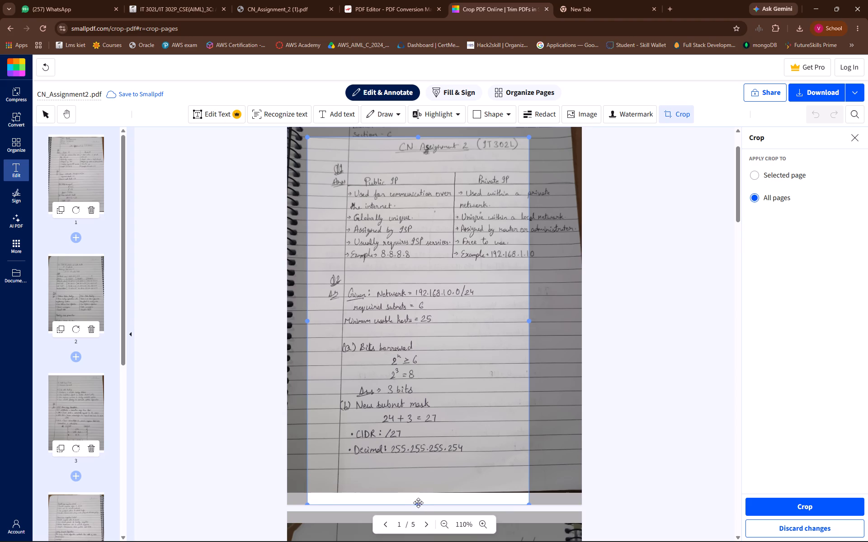
{"action": "left_click", "coordinate": [418, 503]}
{"action": "left_click_drag", "start_coordinate": [418, 503], "coordinate": [417, 500]}
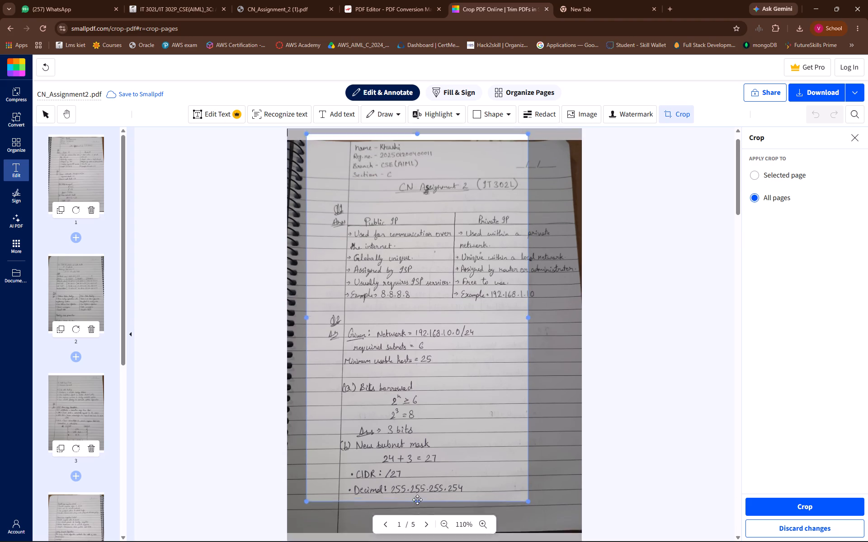
{"action": "left_click_drag", "start_coordinate": [417, 500], "coordinate": [422, 498]}
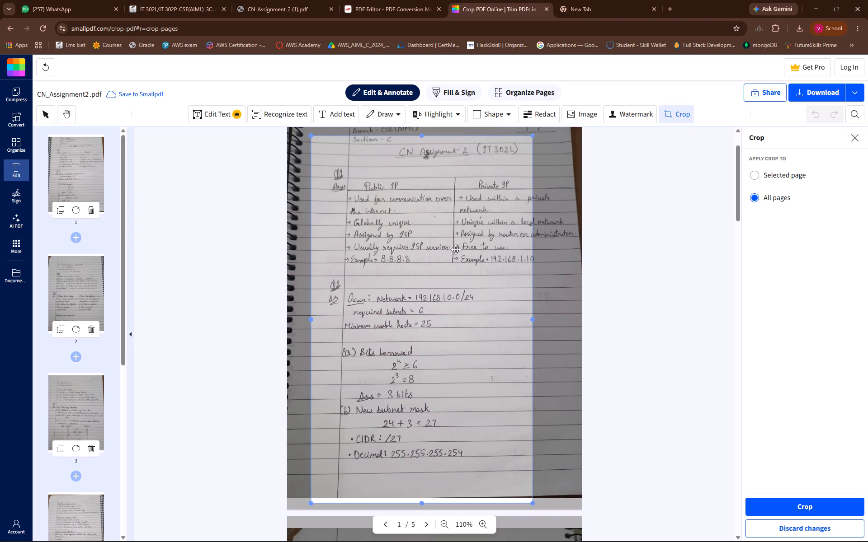
{"action": "left_click_drag", "start_coordinate": [533, 320], "coordinate": [579, 317]}
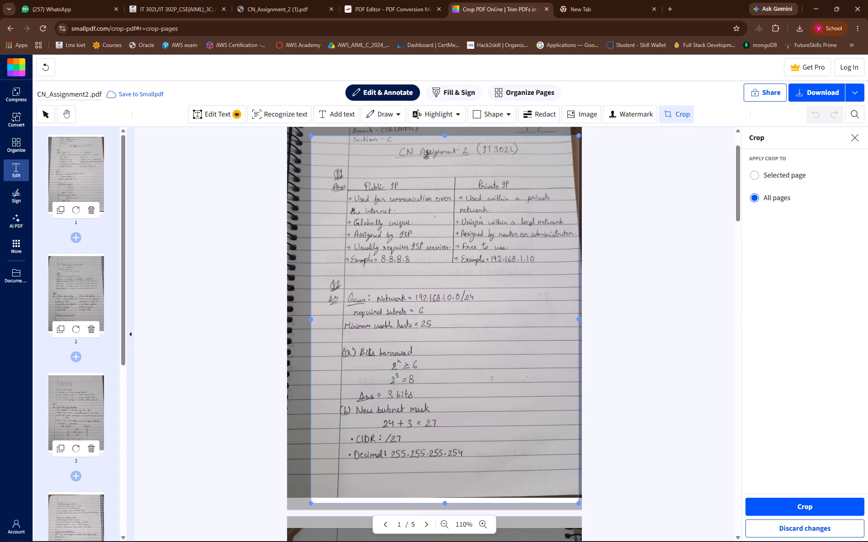
{"action": "left_click_drag", "start_coordinate": [445, 137], "coordinate": [446, 146]}
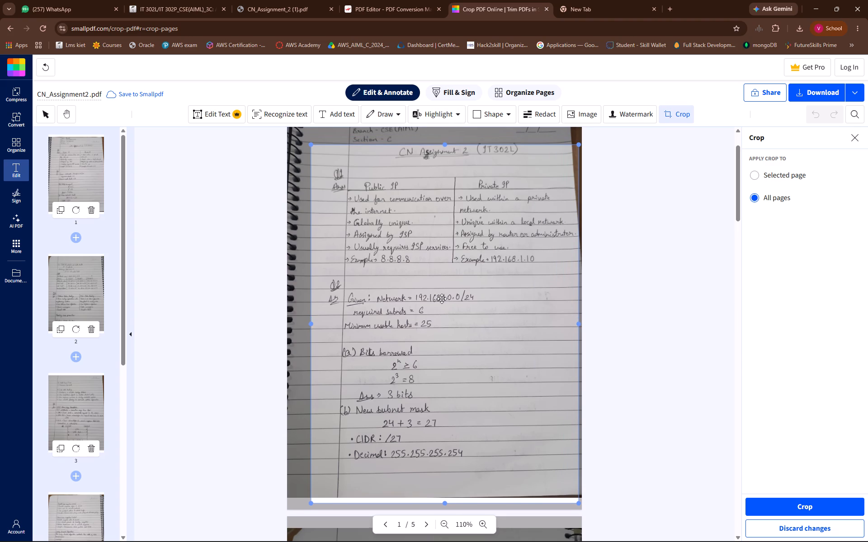
Crop only the selected page, with the area's lower edge raised to leave out the white strip below the scan.
{"action": "scroll", "coordinate": [442, 299], "scroll_direction": "down", "scroll_amount": 3}
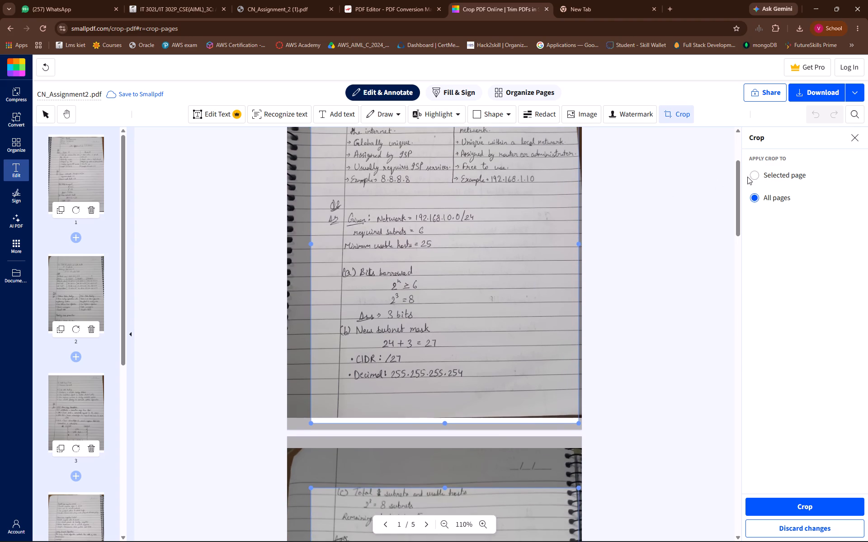
{"action": "left_click", "coordinate": [760, 175]}
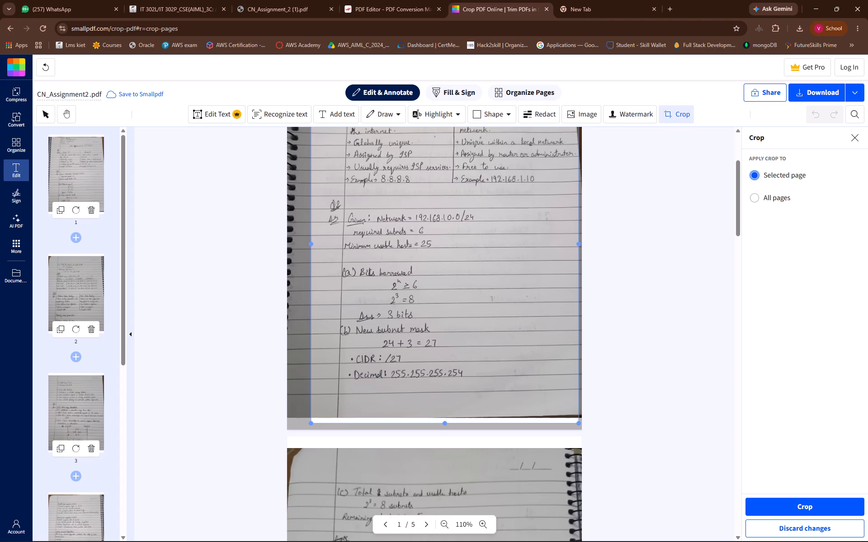
{"action": "left_click_drag", "start_coordinate": [443, 425], "coordinate": [440, 413]}
{"action": "left_click_drag", "start_coordinate": [445, 424], "coordinate": [443, 416]}
{"action": "left_click", "coordinate": [808, 508]}
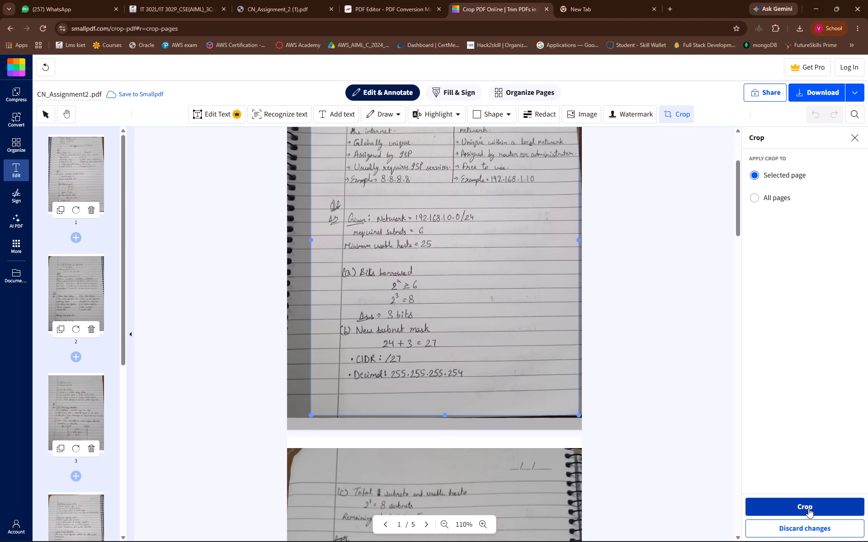
Check the document's pages through to page five and download the cropped PDF.
{"action": "scroll", "coordinate": [562, 429], "scroll_direction": "up", "scroll_amount": 3}
{"action": "scroll", "coordinate": [562, 429], "scroll_direction": "down", "scroll_amount": 1}
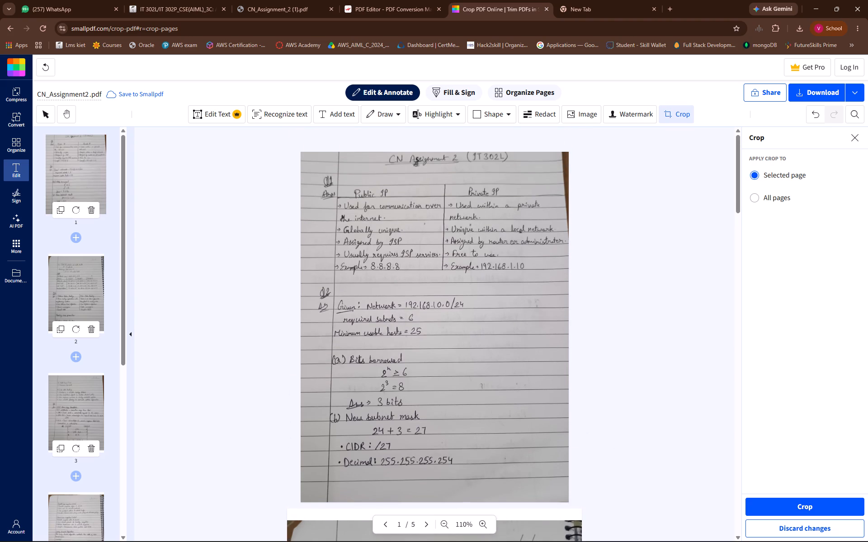
{"action": "scroll", "coordinate": [562, 429], "scroll_direction": "down", "scroll_amount": 6}
{"action": "scroll", "coordinate": [562, 429], "scroll_direction": "up", "scroll_amount": 3}
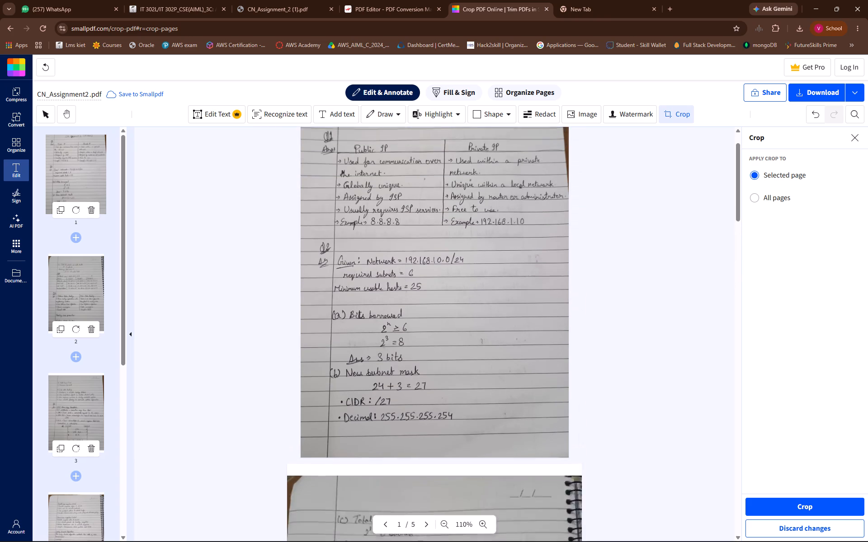
{"action": "scroll", "coordinate": [562, 429], "scroll_direction": "down", "scroll_amount": 5}
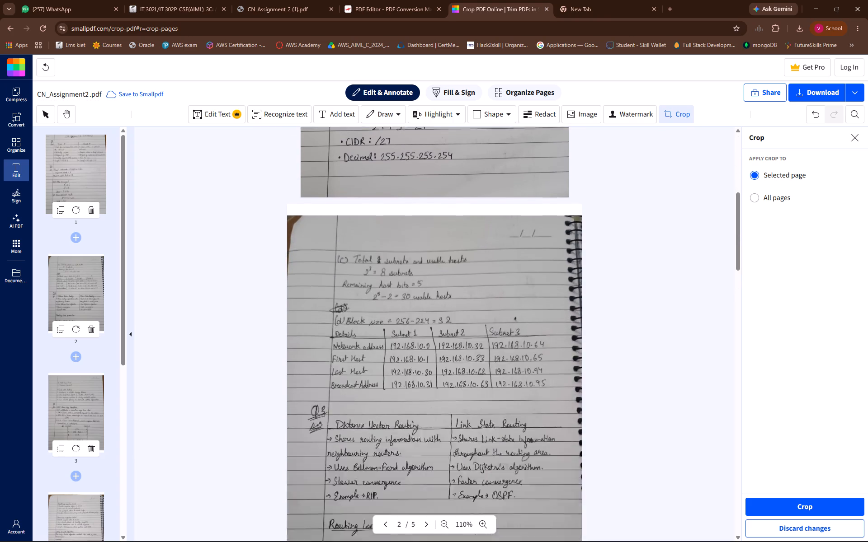
{"action": "scroll", "coordinate": [562, 429], "scroll_direction": "down", "scroll_amount": 2}
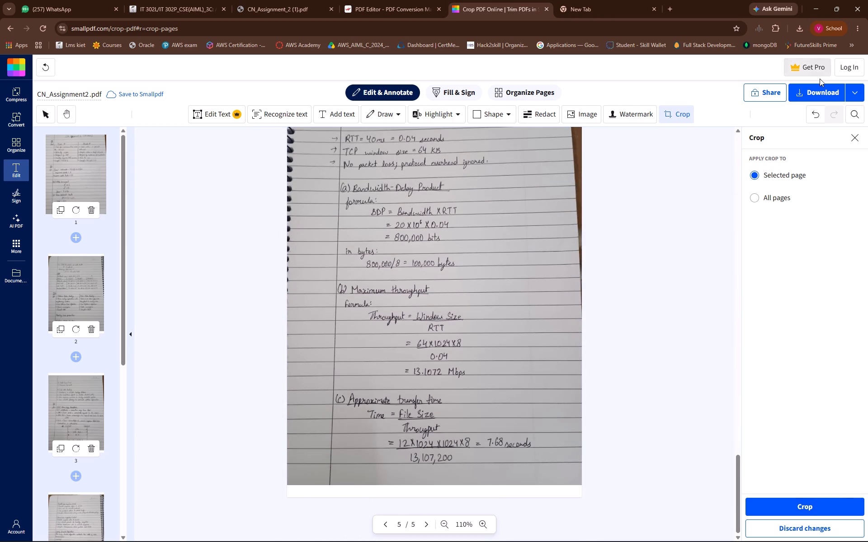
{"action": "left_click", "coordinate": [820, 96]}
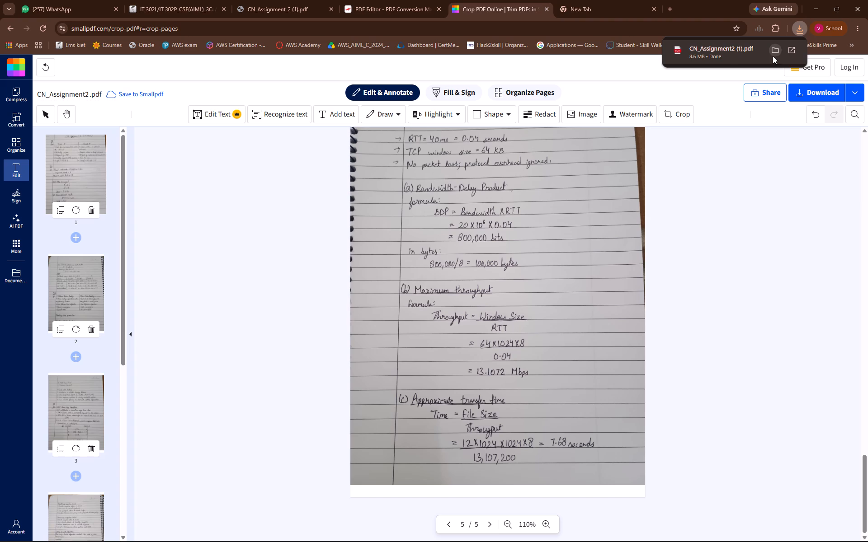
Open the downloaded CN_Assignment2 (1).pdf and look over pages one and two.
{"action": "left_click", "coordinate": [717, 44]}
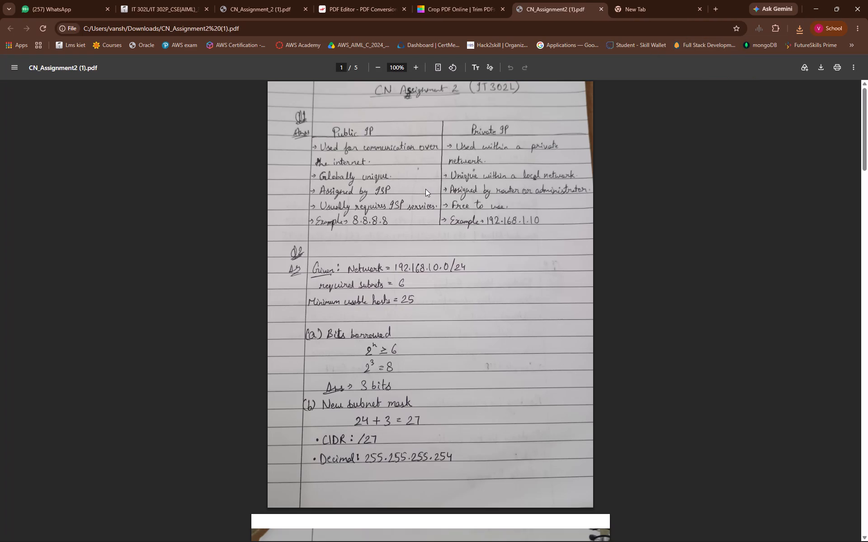
{"action": "scroll", "coordinate": [425, 189], "scroll_direction": "down", "scroll_amount": 5}
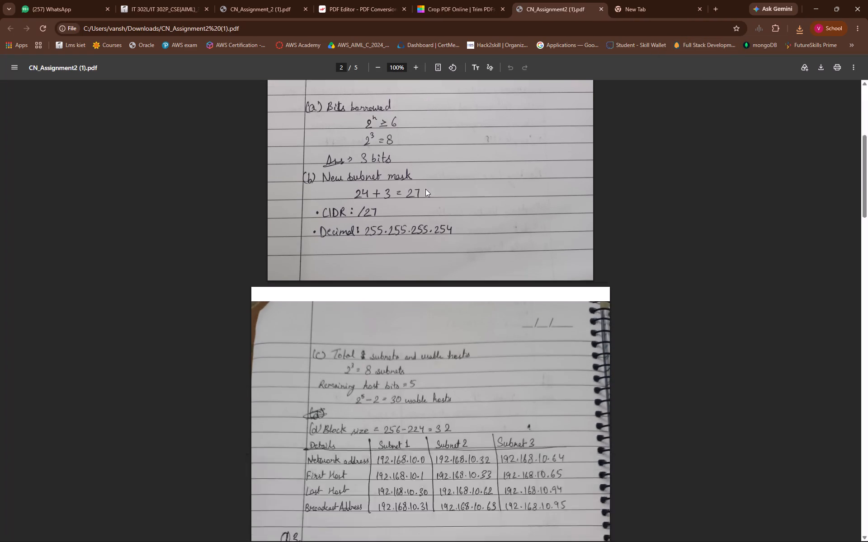
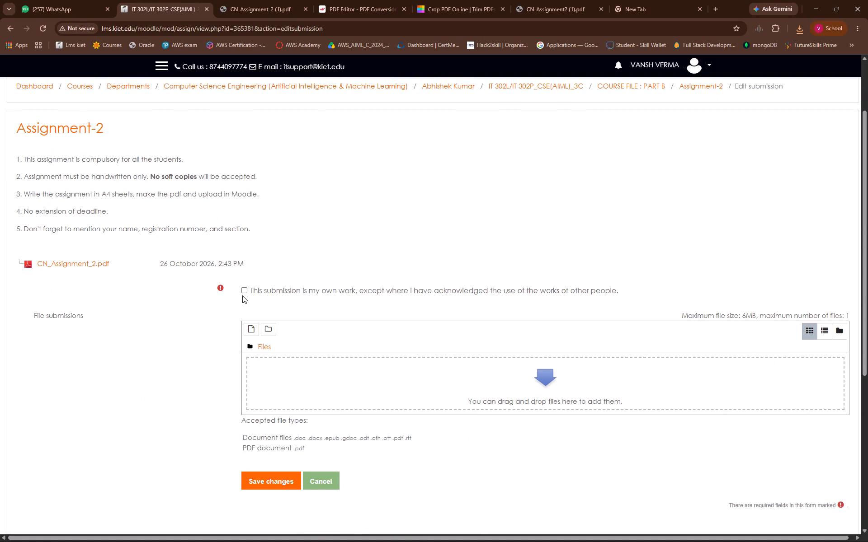
Accept the own-work declaration on the Assignment-2 submission form.
{"action": "left_click", "coordinate": [244, 292]}
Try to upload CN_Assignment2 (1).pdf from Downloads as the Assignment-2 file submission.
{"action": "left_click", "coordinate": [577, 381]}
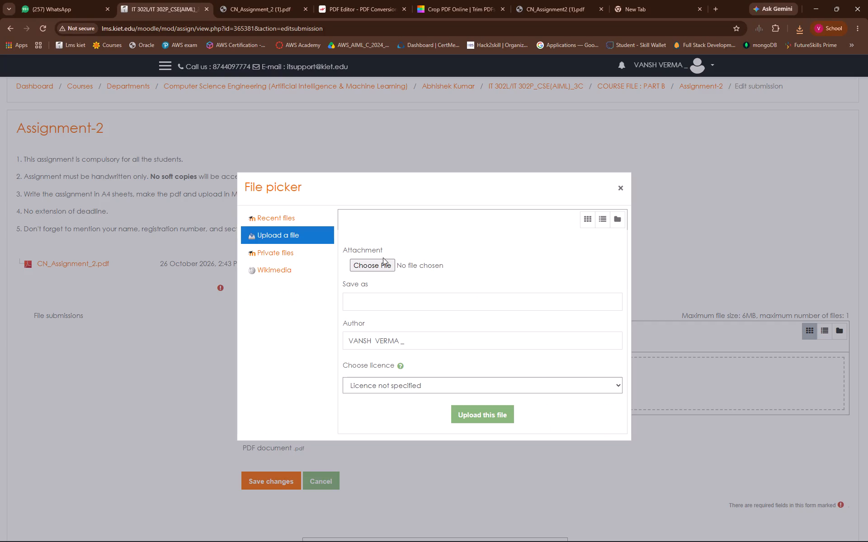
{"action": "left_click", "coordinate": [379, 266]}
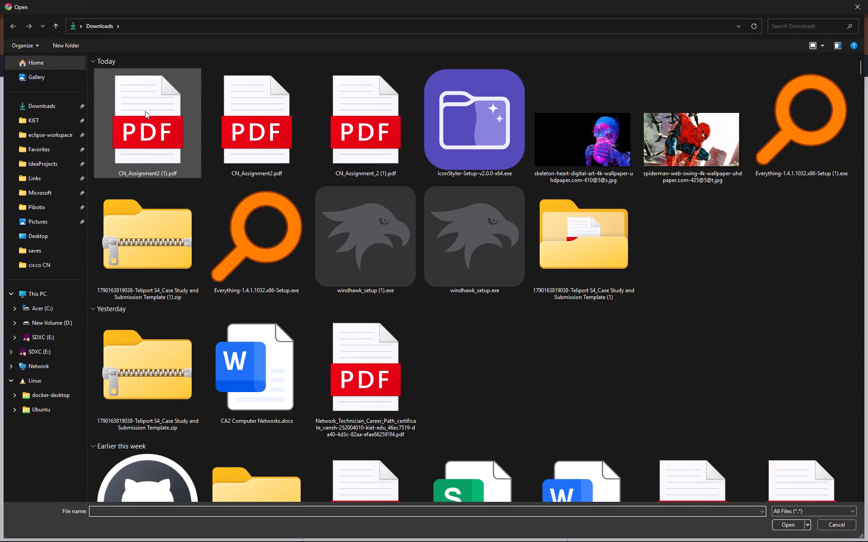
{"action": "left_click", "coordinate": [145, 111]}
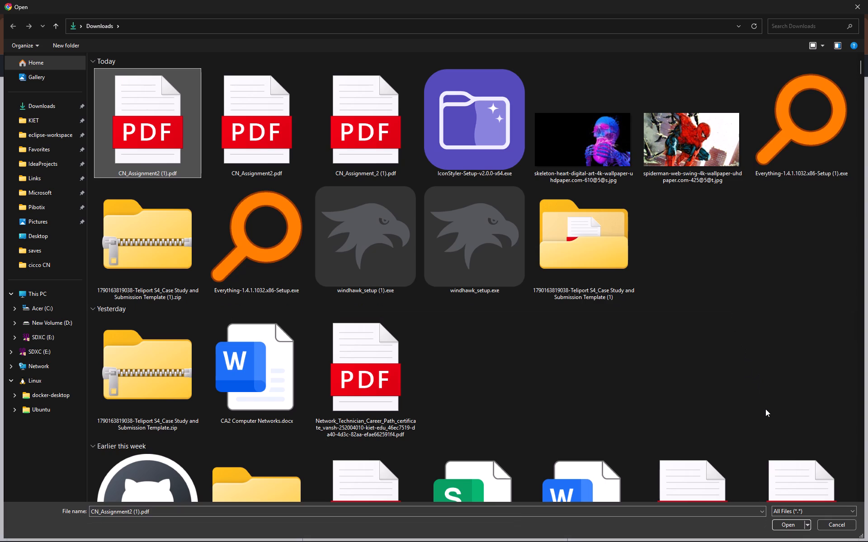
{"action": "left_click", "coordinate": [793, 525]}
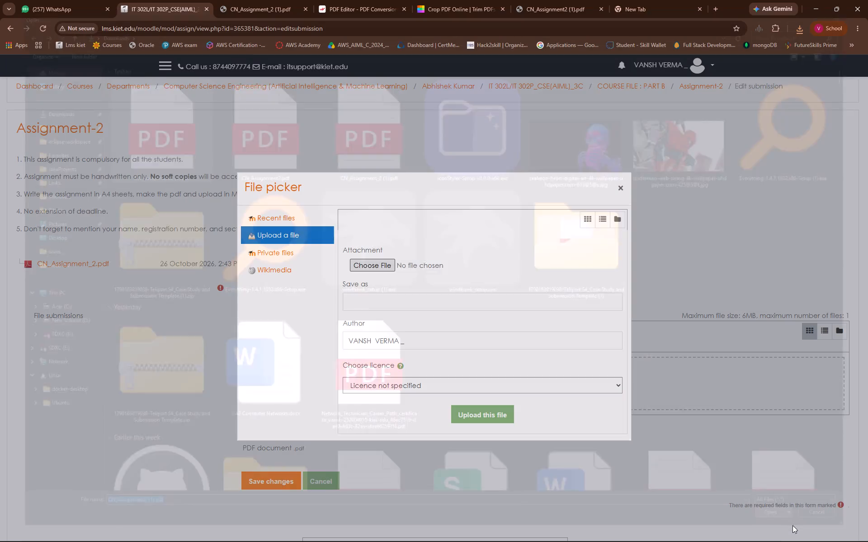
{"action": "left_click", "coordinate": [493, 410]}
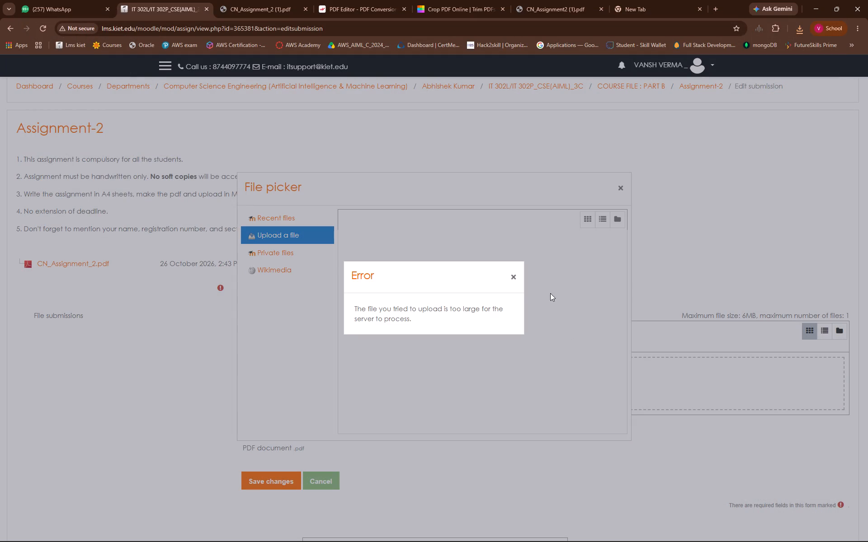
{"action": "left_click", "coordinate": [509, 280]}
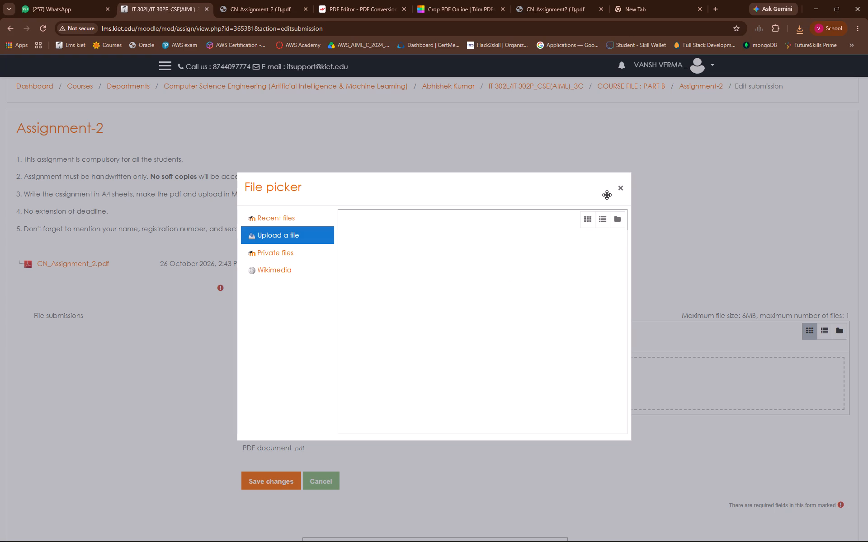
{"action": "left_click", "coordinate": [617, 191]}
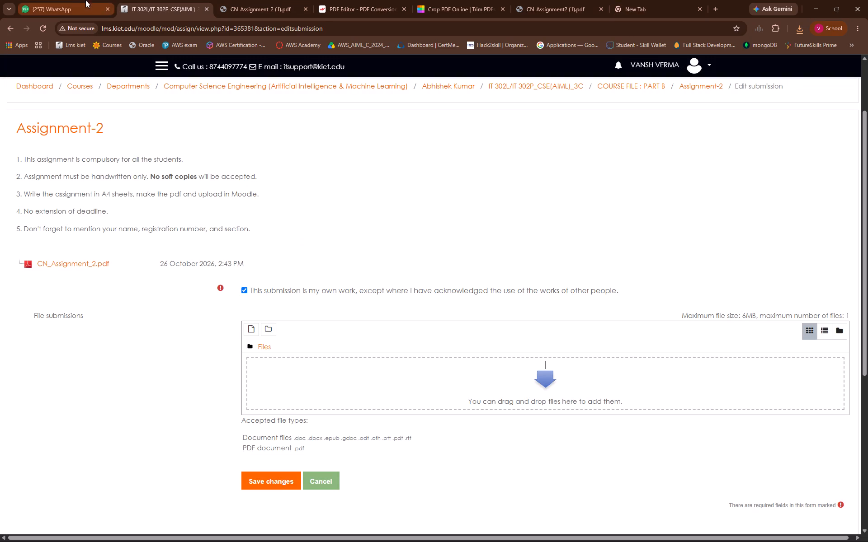
Search the web for "compress pdf" in place of the opened cropped PDF and open Smallpdf's compressor.
{"action": "left_click", "coordinate": [579, 0]}
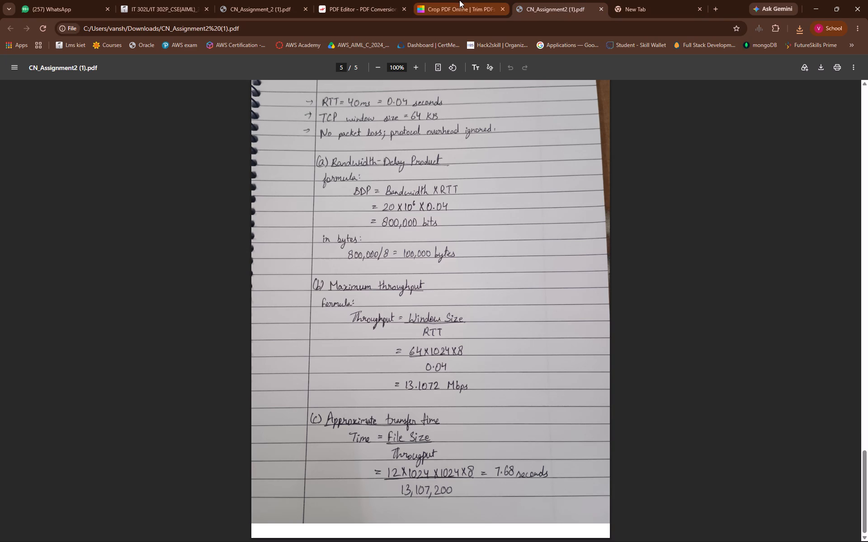
{"action": "left_click", "coordinate": [458, 0]}
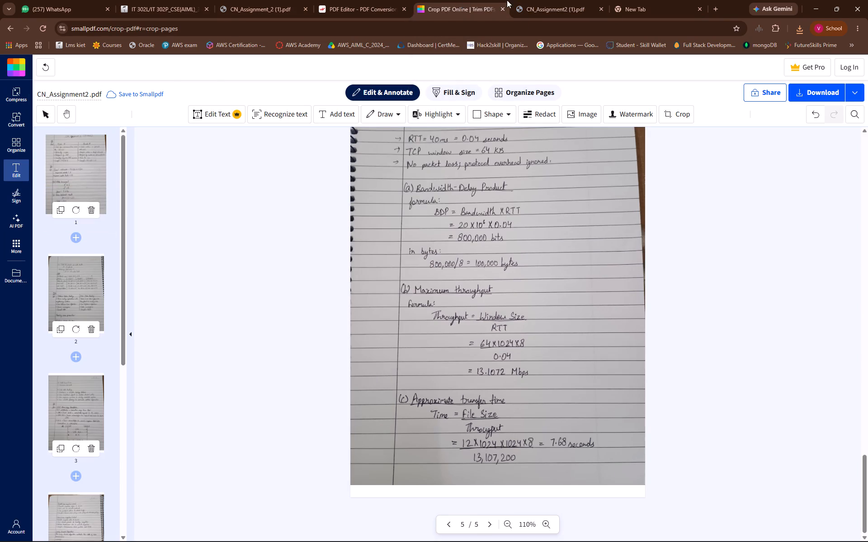
{"action": "left_click", "coordinate": [564, 2]}
{"action": "double_click", "coordinate": [415, 33]}
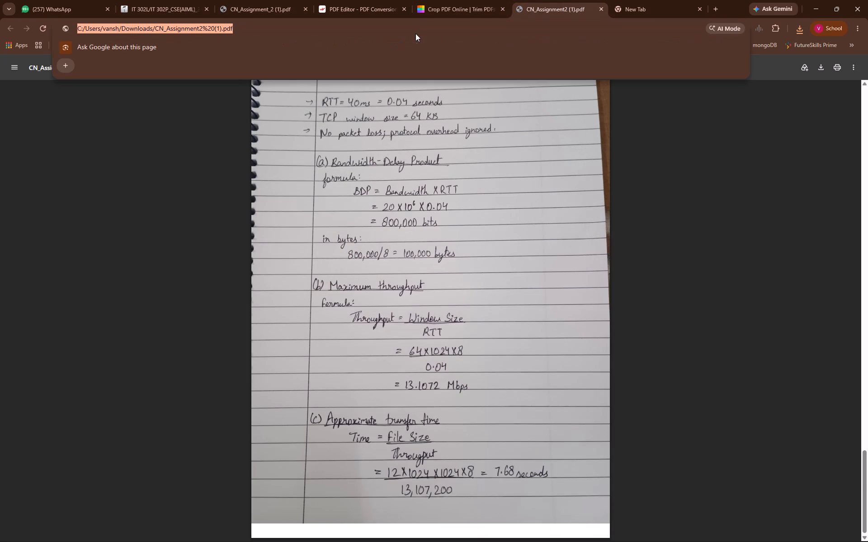
{"action": "type", "text": "compre"}
{"action": "key", "text": "Return"}
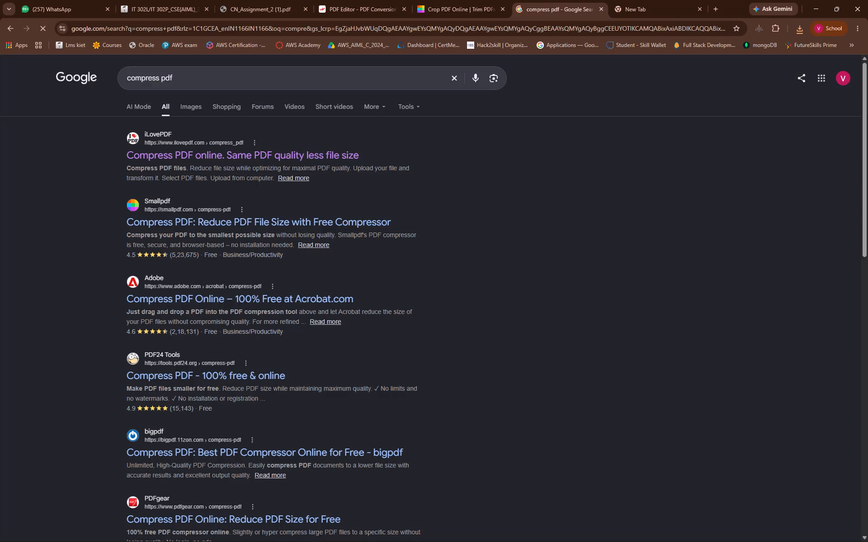
{"action": "left_click", "coordinate": [270, 217]}
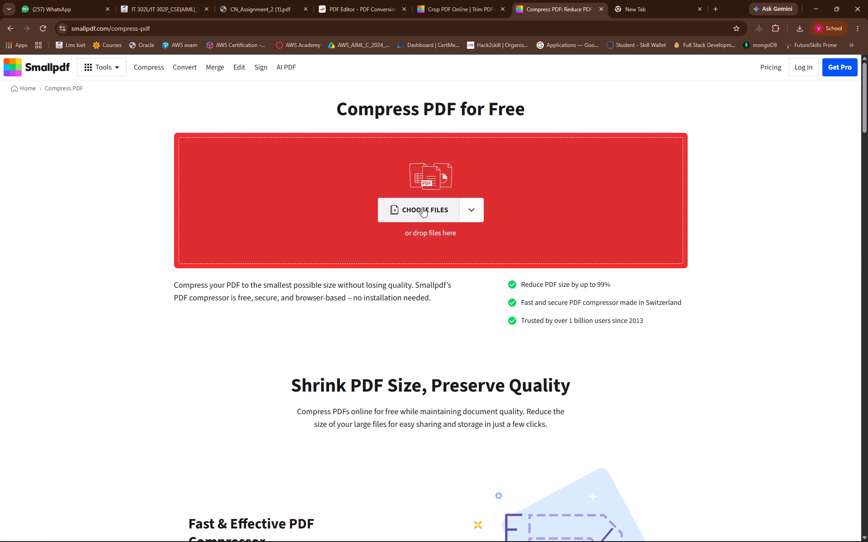
{"action": "left_click", "coordinate": [422, 207]}
{"action": "left_click", "coordinate": [168, 124]}
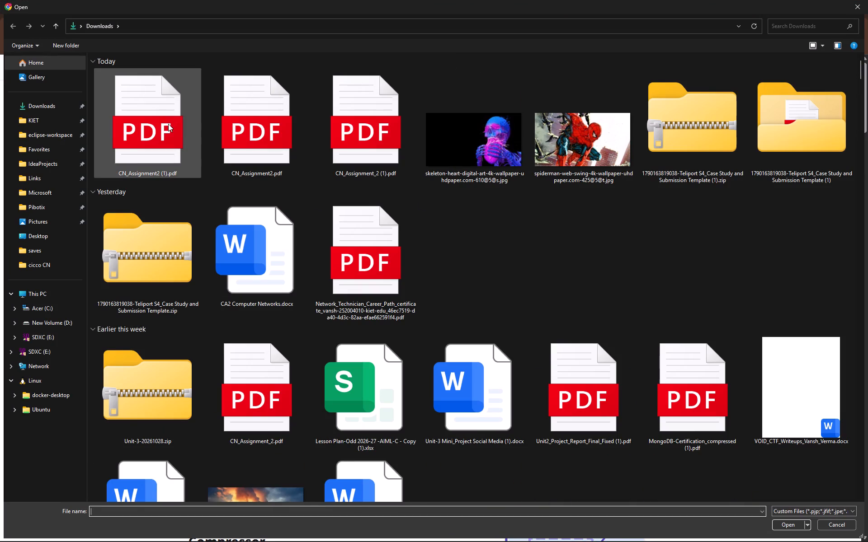
{"action": "left_click", "coordinate": [786, 528]}
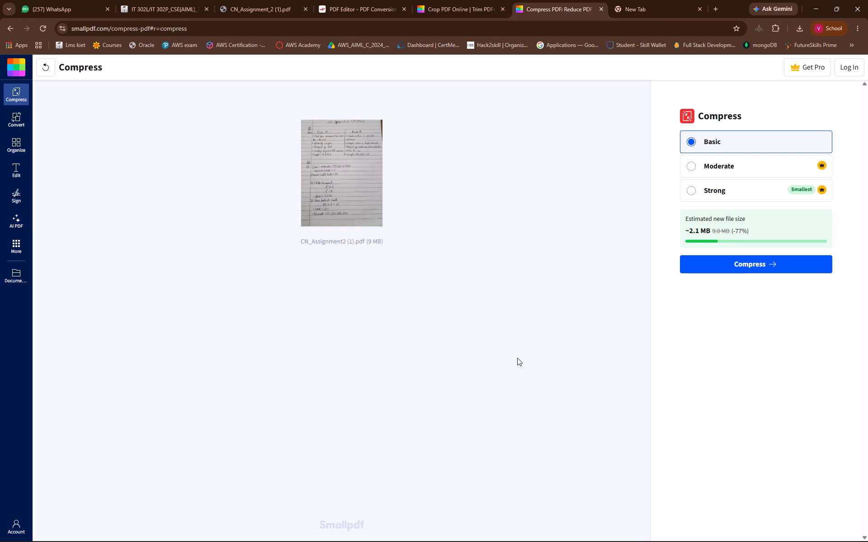
{"action": "left_click", "coordinate": [699, 262]}
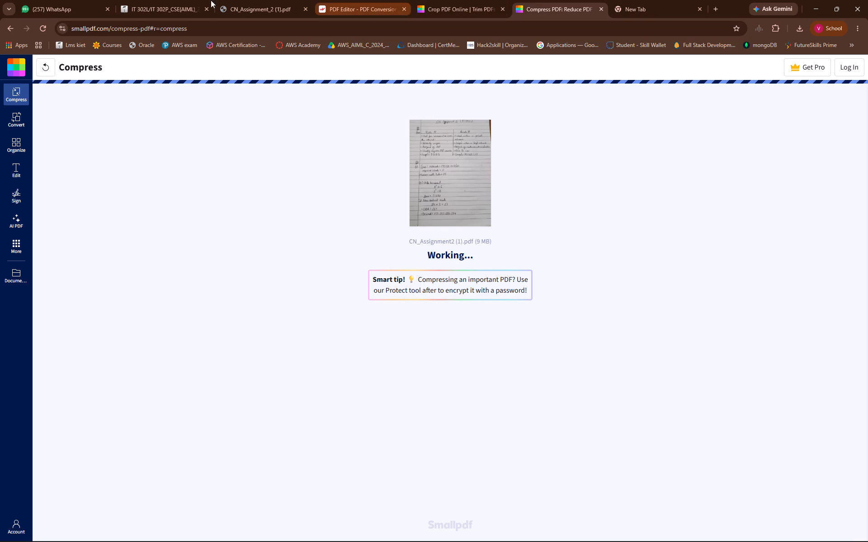
{"action": "left_click", "coordinate": [140, 0]}
{"action": "scroll", "coordinate": [358, 318], "scroll_direction": "down", "scroll_amount": 1}
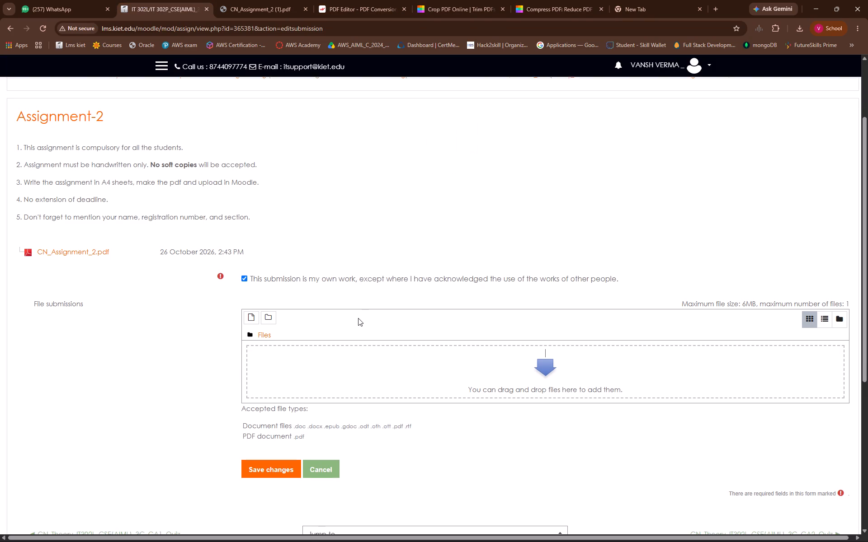
{"action": "scroll", "coordinate": [358, 318], "scroll_direction": "down", "scroll_amount": 1}
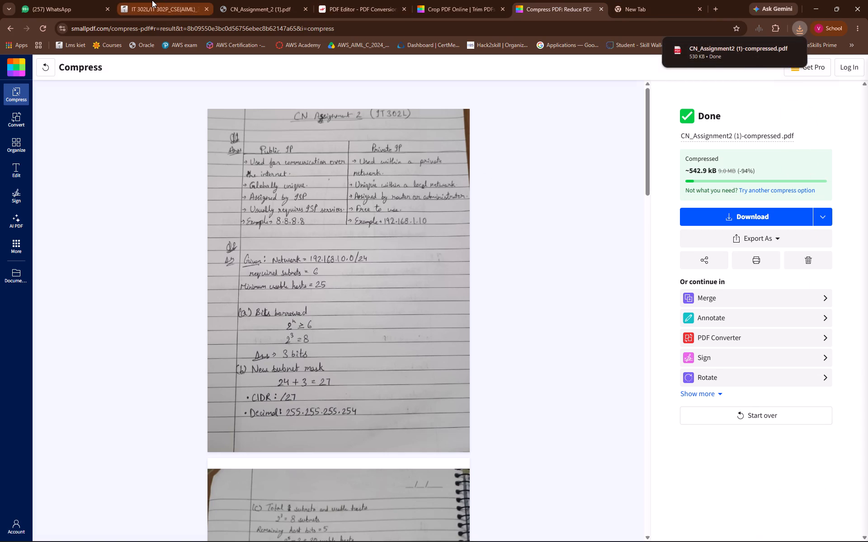
{"action": "left_click", "coordinate": [519, 361]}
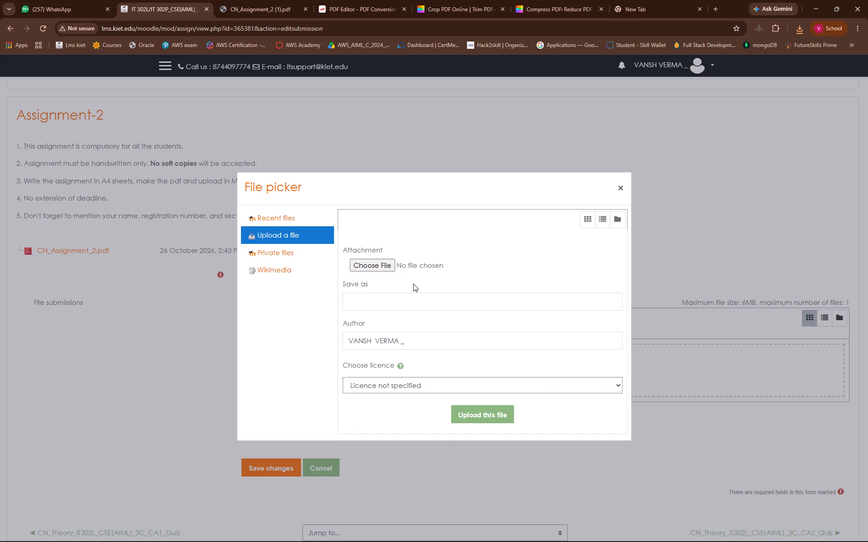
{"action": "left_click", "coordinate": [376, 266]}
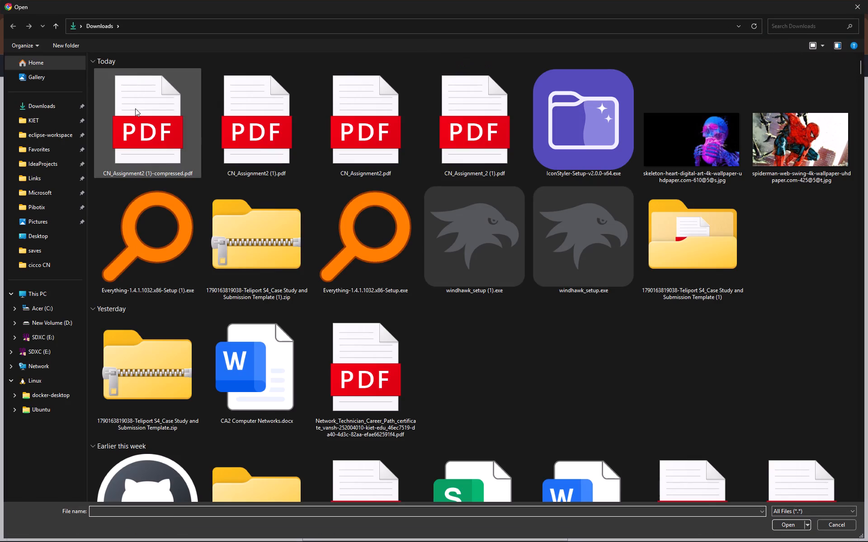
{"action": "left_click", "coordinate": [135, 108]}
{"action": "left_click", "coordinate": [793, 528]}
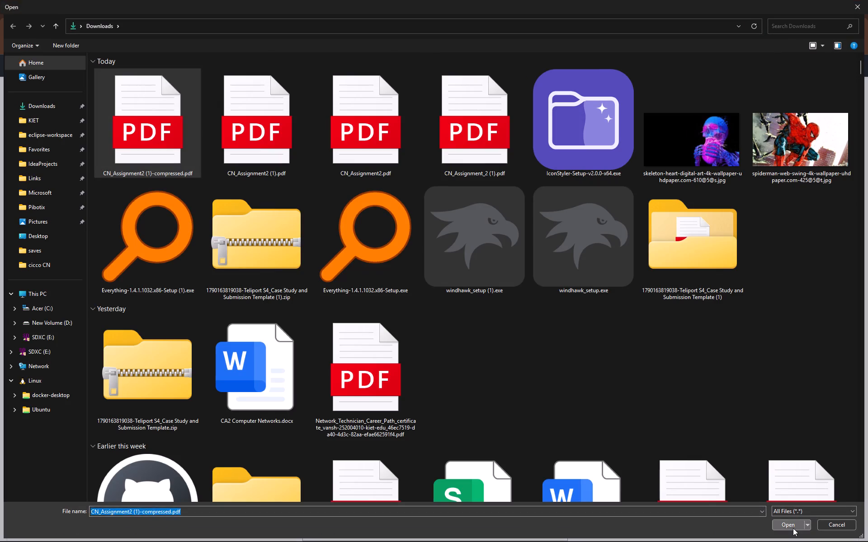
{"action": "left_click", "coordinate": [499, 419]}
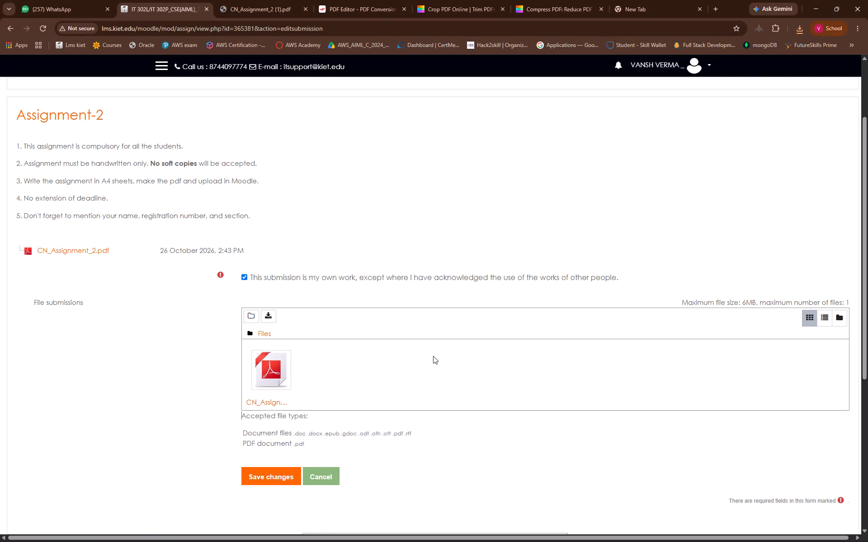
{"action": "left_click", "coordinate": [269, 473]}
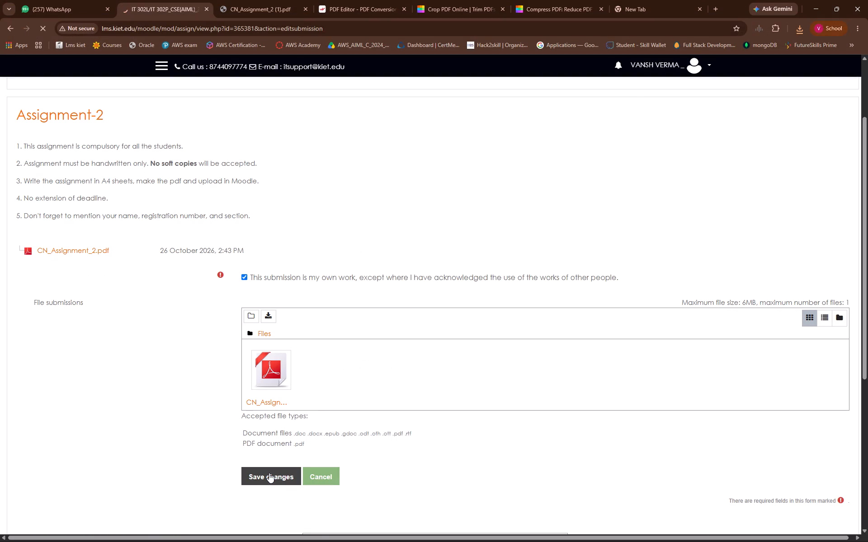
Review the submission status and open the submitted CN_Assignment2 (1)-compressed.pdf to check it.
{"action": "scroll", "coordinate": [322, 379], "scroll_direction": "down", "scroll_amount": 2}
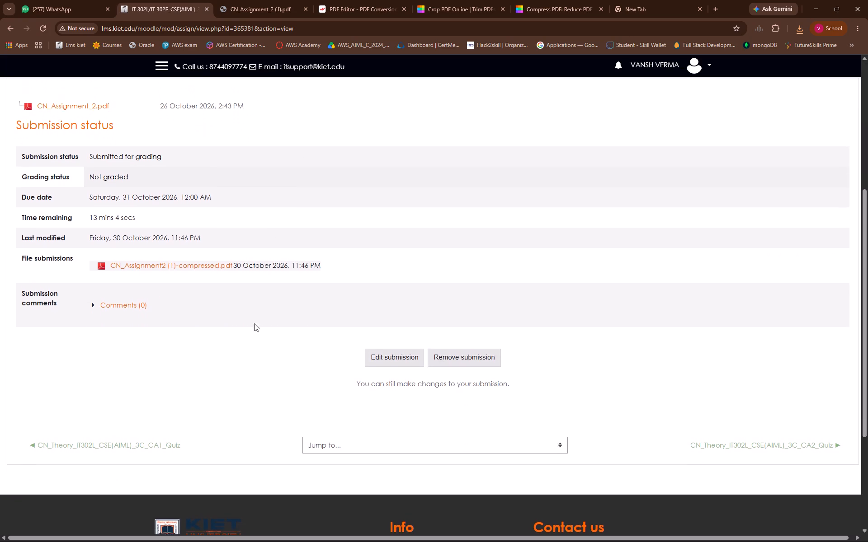
{"action": "left_click", "coordinate": [196, 264]}
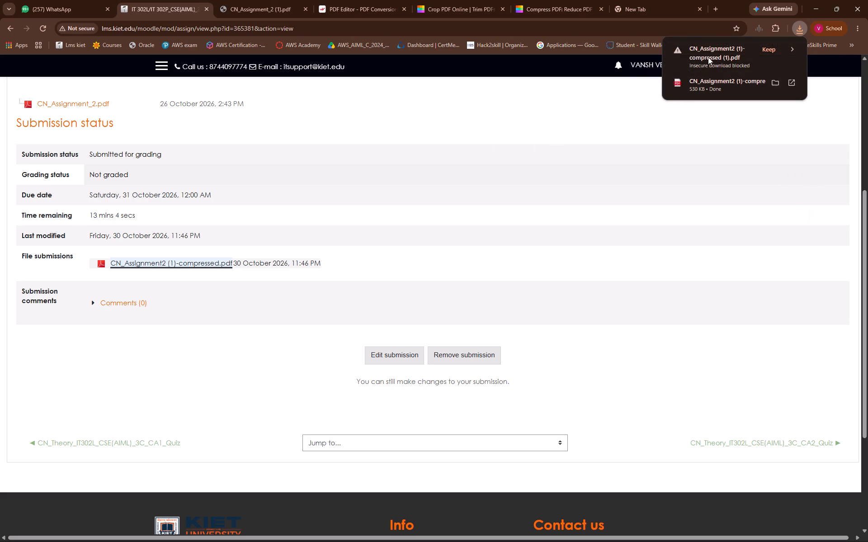
Keep the blocked download CN_Assignment2 (1)-compressed (1).pdf and open it to check the submitted pages.
{"action": "left_click", "coordinate": [764, 50]}
{"action": "left_click", "coordinate": [740, 54]}
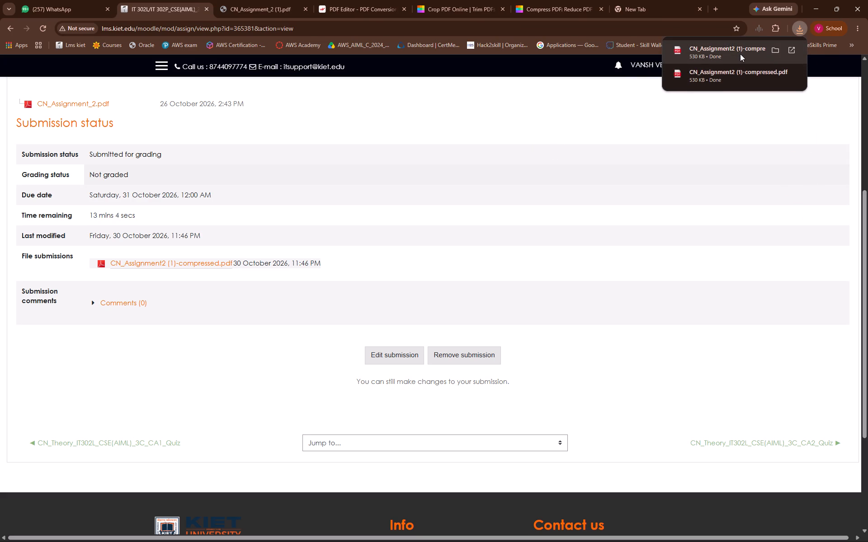
{"action": "scroll", "coordinate": [442, 309], "scroll_direction": "down", "scroll_amount": 8}
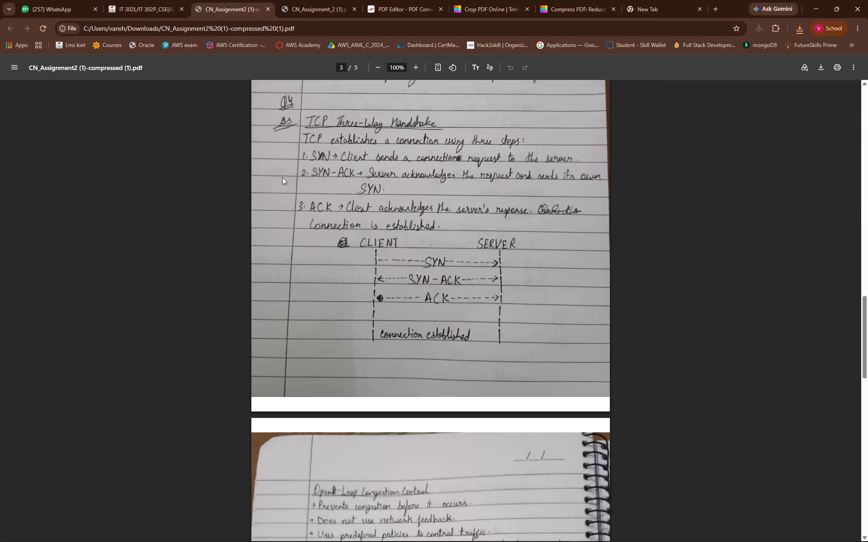
Return to the Moodle assignment, open COURSE FILE : PART B of the course, and look through the listed assignments, quizzes and labs.
{"action": "left_click", "coordinate": [142, 4]}
{"action": "scroll", "coordinate": [229, 191], "scroll_direction": "up", "scroll_amount": 3}
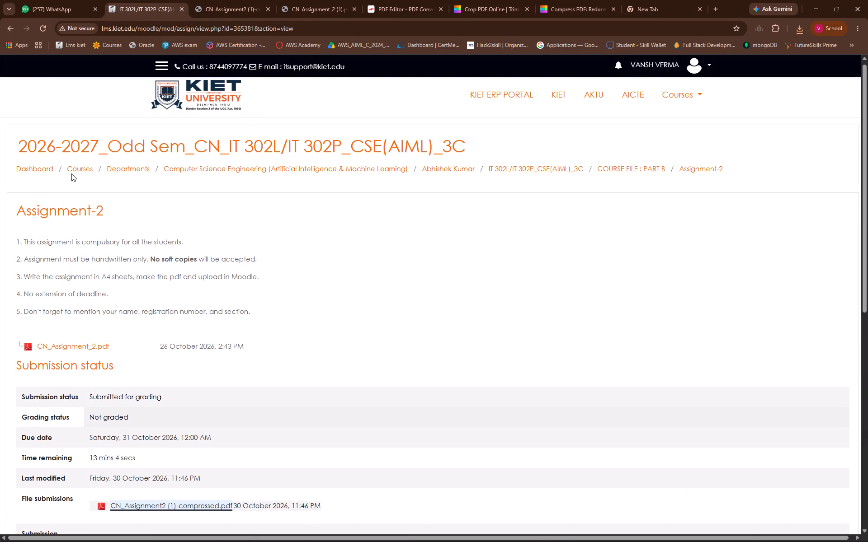
{"action": "left_click", "coordinate": [619, 170]}
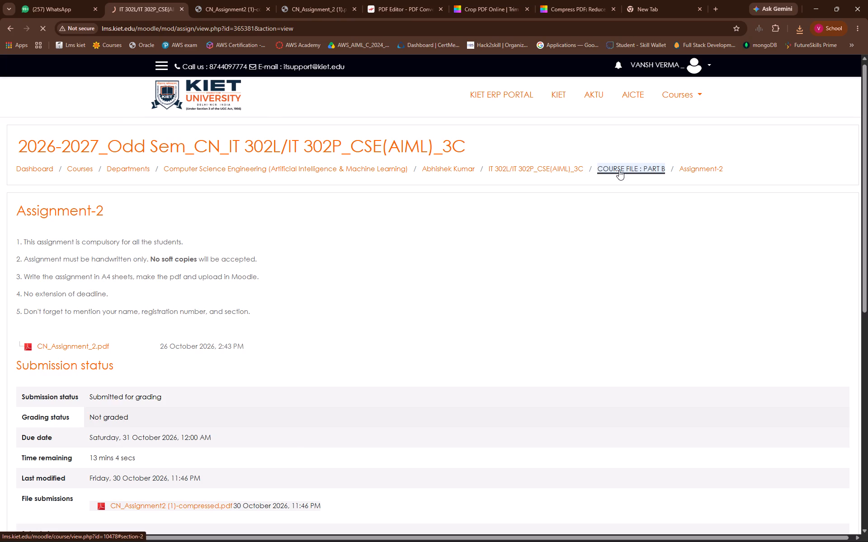
{"action": "scroll", "coordinate": [322, 299], "scroll_direction": "down", "scroll_amount": 7}
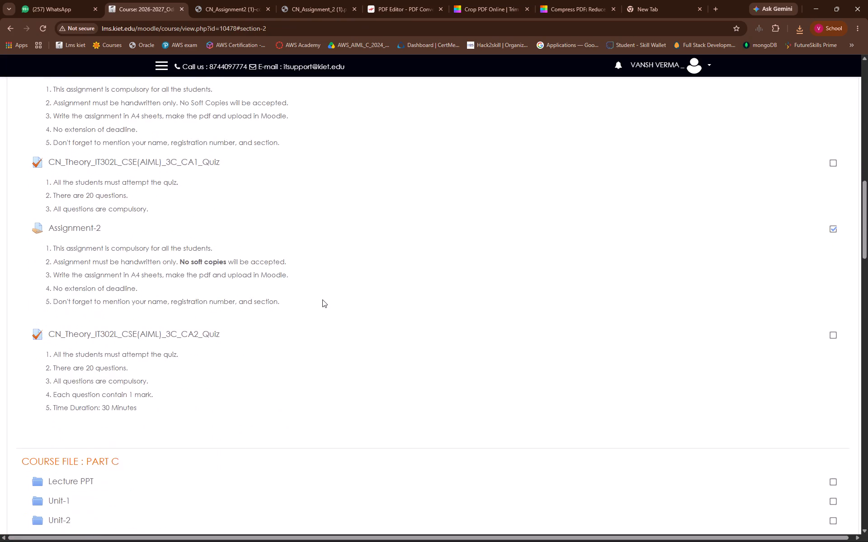
{"action": "scroll", "coordinate": [322, 299], "scroll_direction": "down", "scroll_amount": 4}
{"action": "scroll", "coordinate": [322, 299], "scroll_direction": "up", "scroll_amount": 3}
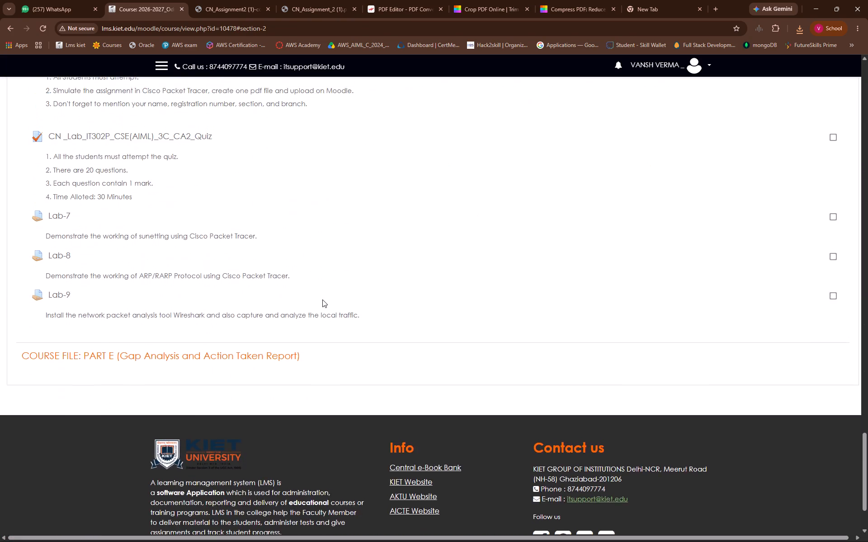
{"action": "scroll", "coordinate": [322, 299], "scroll_direction": "up", "scroll_amount": 4}
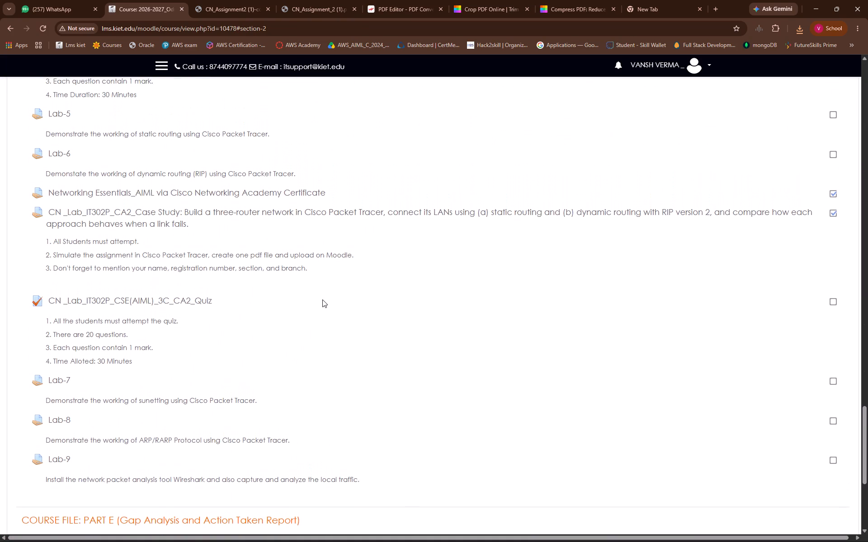
{"action": "scroll", "coordinate": [322, 299], "scroll_direction": "up", "scroll_amount": 3}
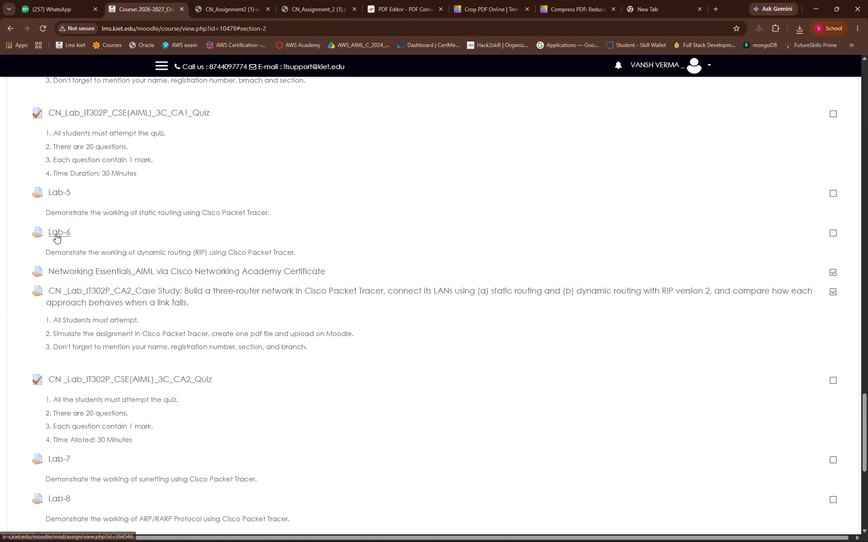
Open the Lab-6 assignment to check its submission status and due date, and go back to the course page.
{"action": "left_click", "coordinate": [56, 234]}
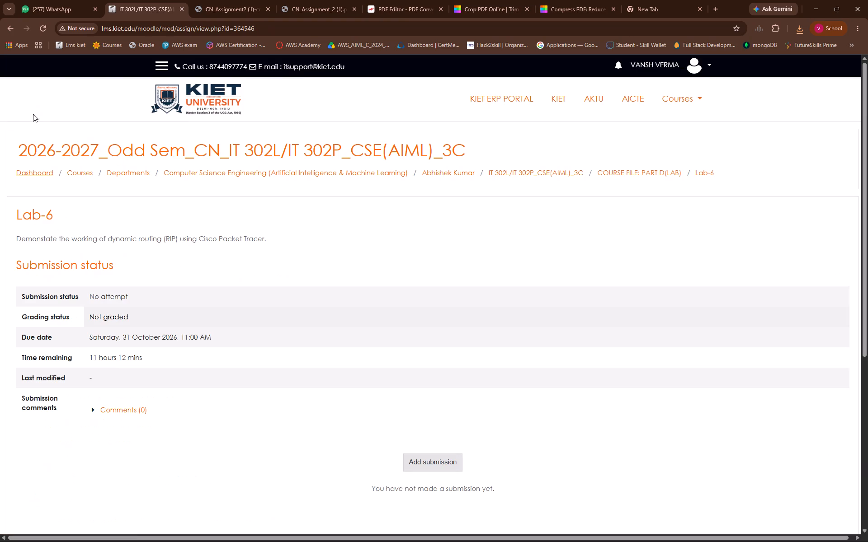
{"action": "left_click", "coordinate": [11, 28]}
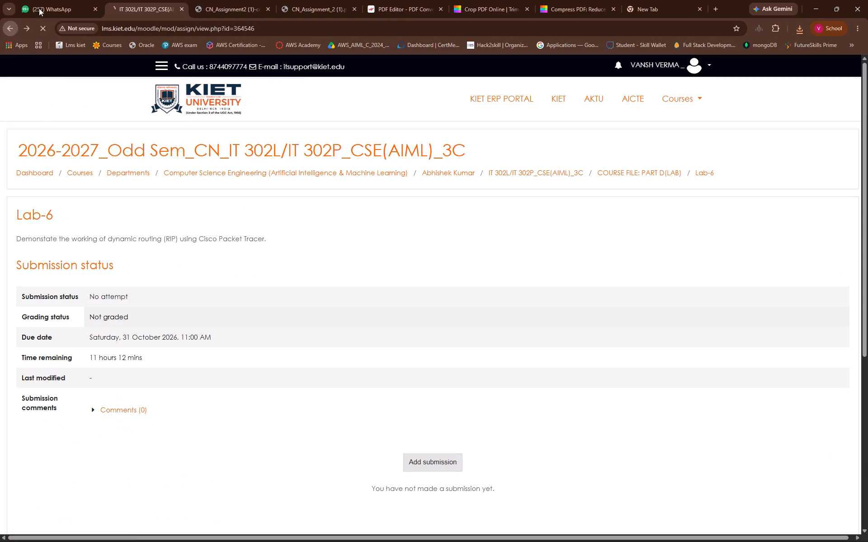